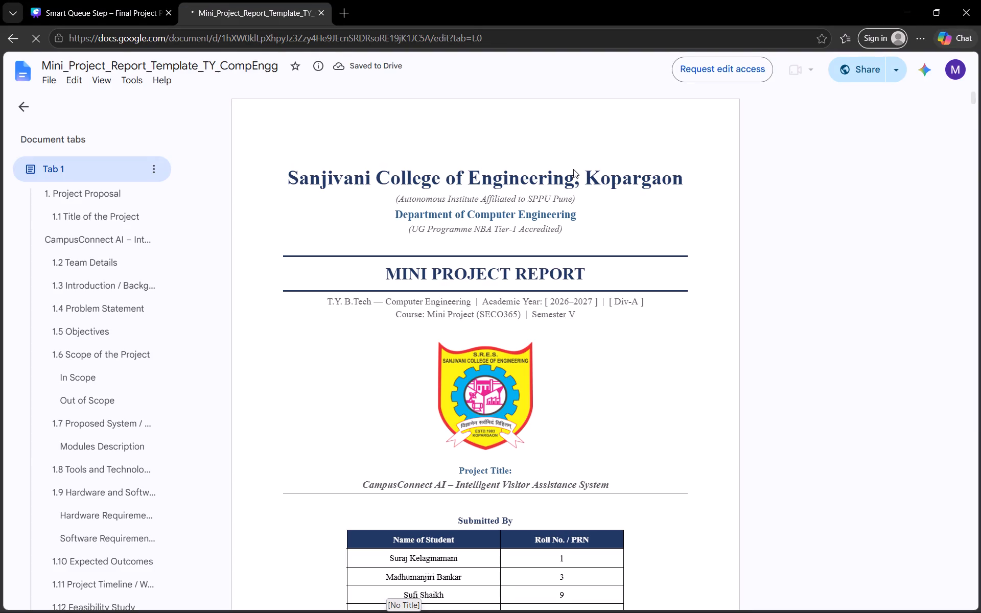
# Go to section 16.1 Repository Details under GitHub Repository Link in the mini project report.
pyautogui.scroll(-2, 541, 83)
pyautogui.scroll(-2, 150, 330)
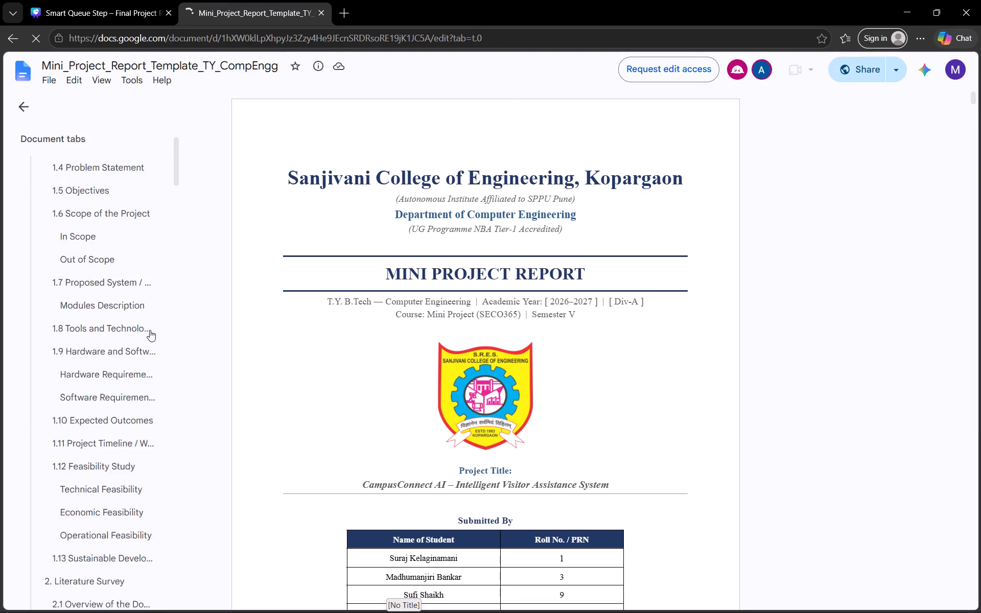
pyautogui.scroll(-11, 150, 330)
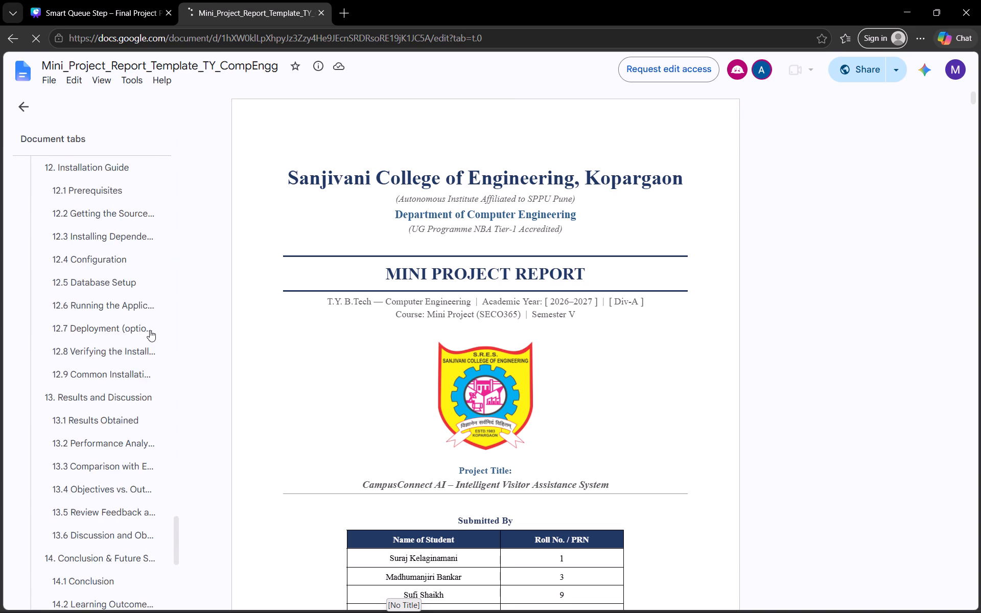
pyautogui.scroll(-4, 150, 330)
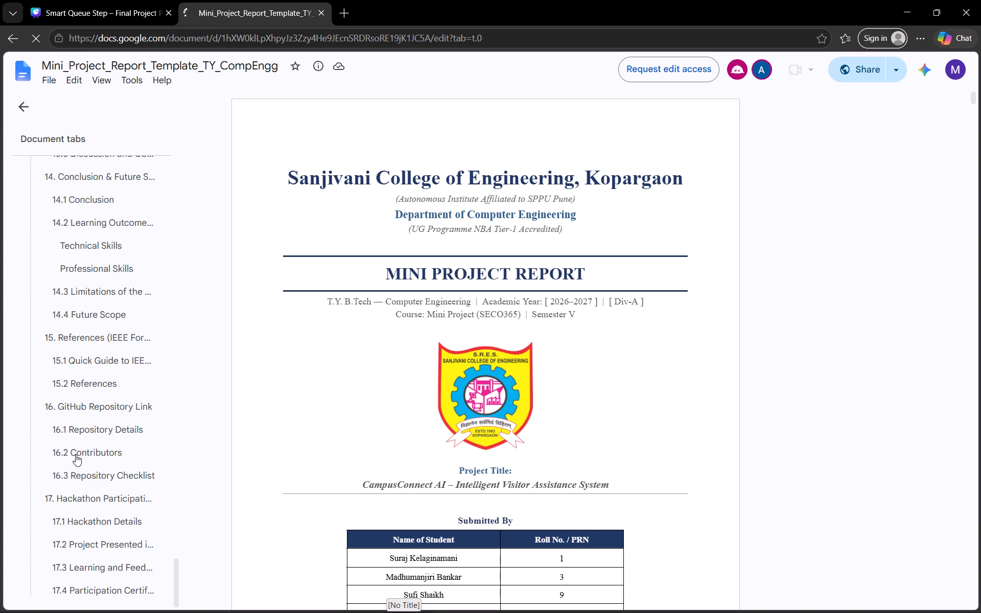
pyautogui.click(75, 427)
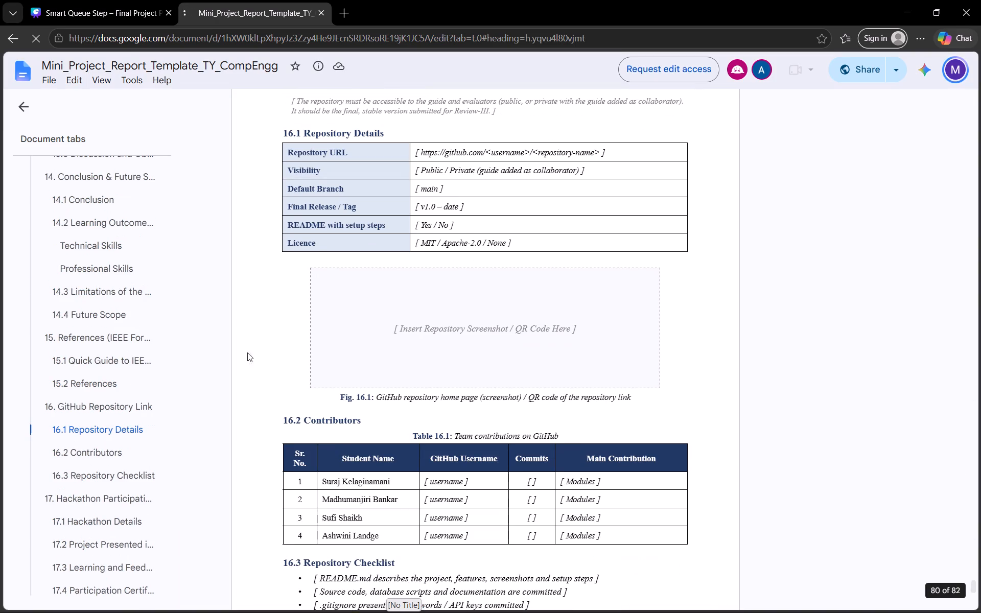
pyautogui.scroll(1, 303, 346)
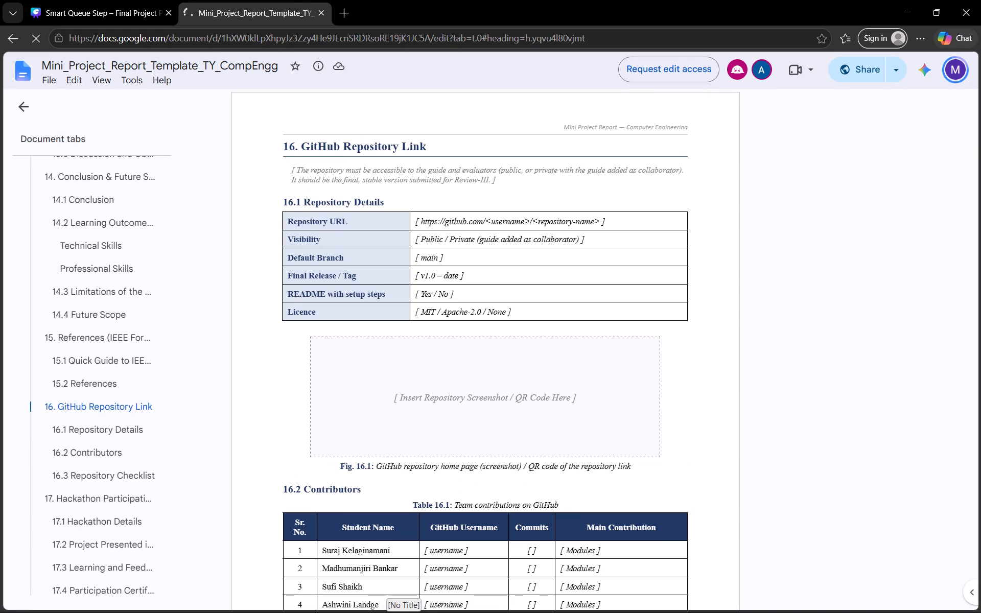
# Send the file owner a request for Editor access to the mini project report, without a message.
pyautogui.click(659, 78)
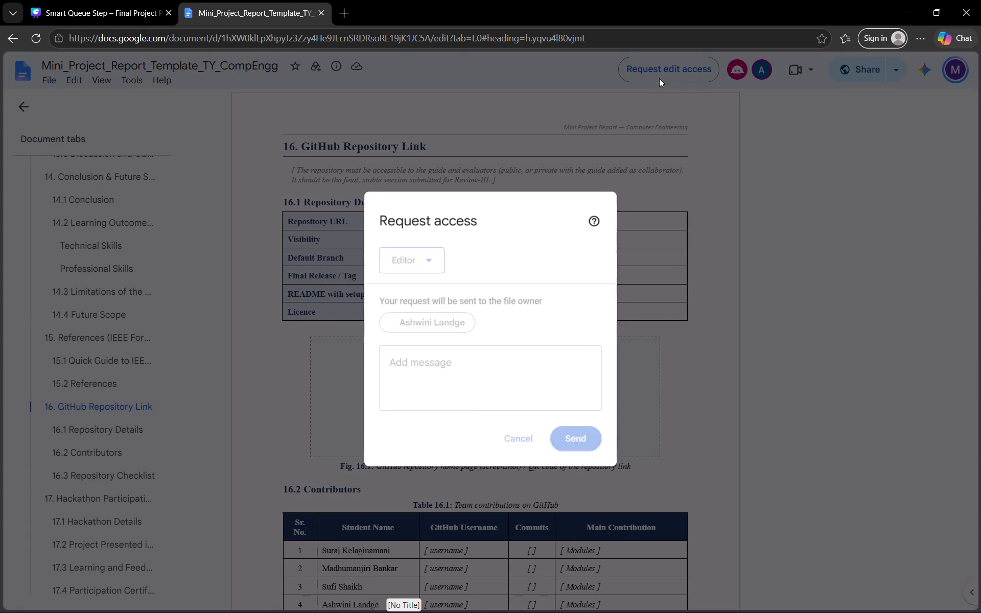
pyautogui.click(661, 334)
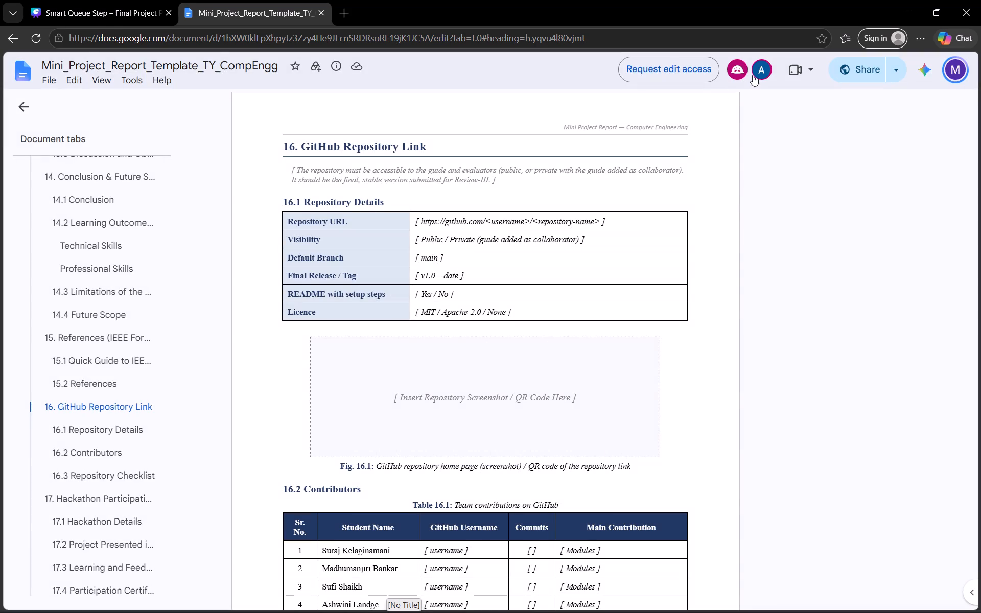
pyautogui.click(757, 70)
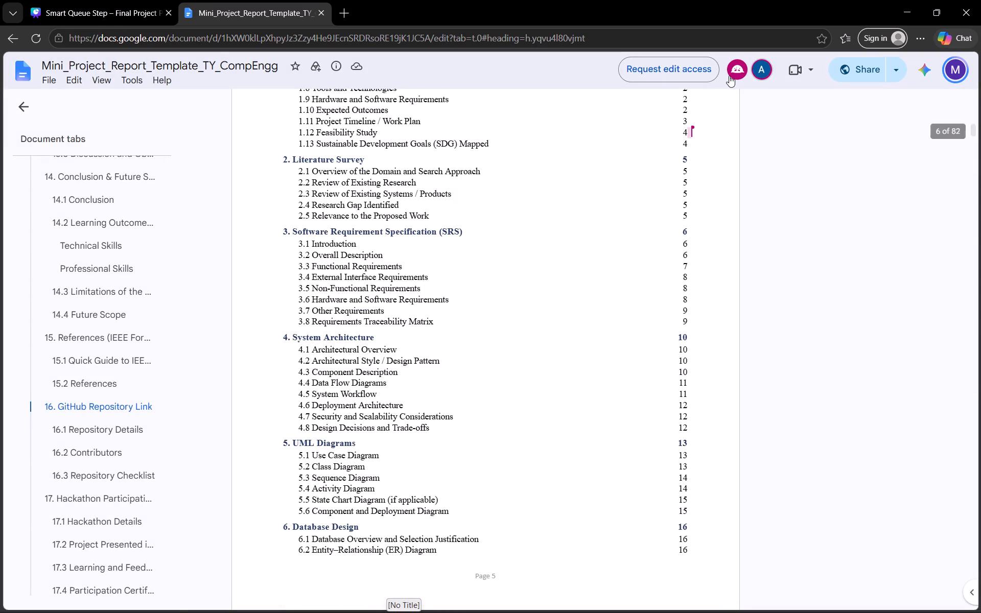
pyautogui.click(729, 76)
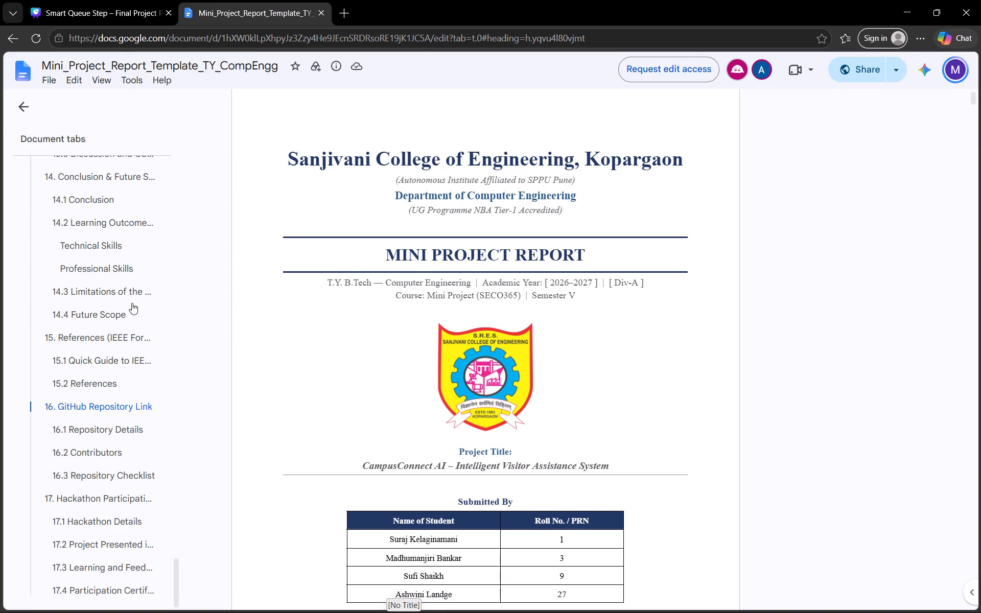
pyautogui.click(652, 63)
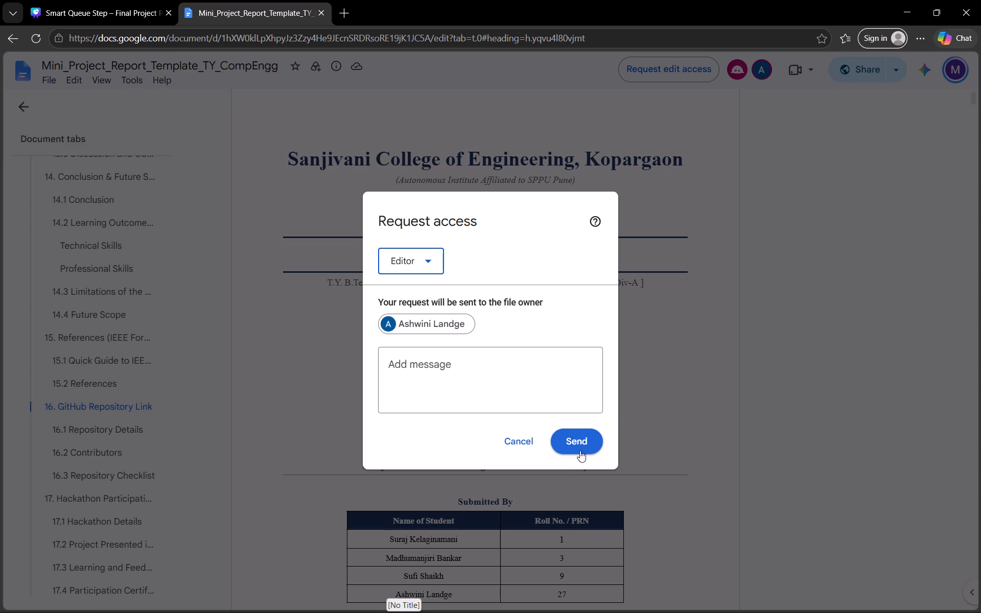
pyautogui.click(580, 451)
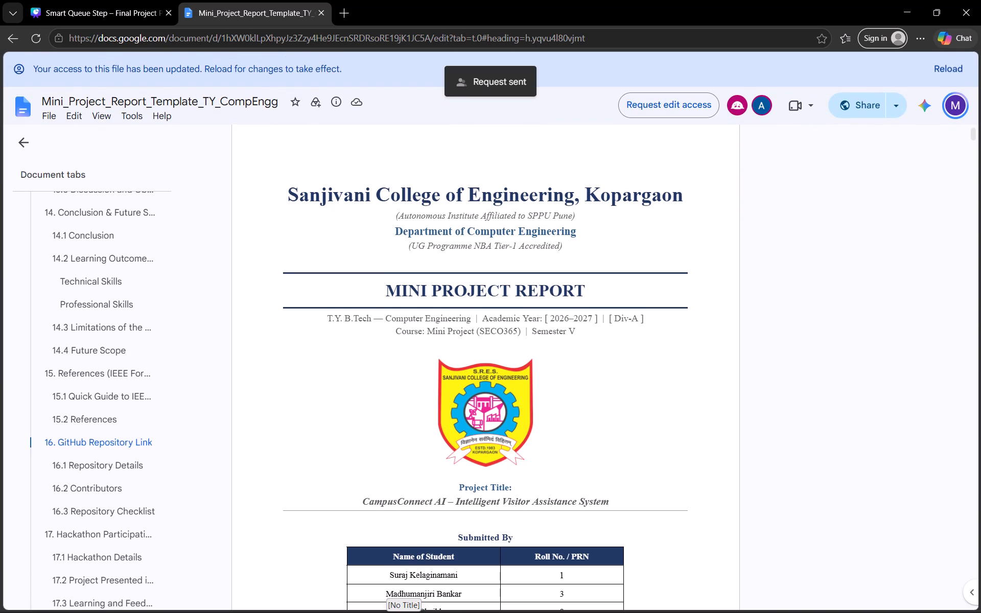
# Reload the report document to apply the updated access.
pyautogui.scroll(-12, 419, 330)
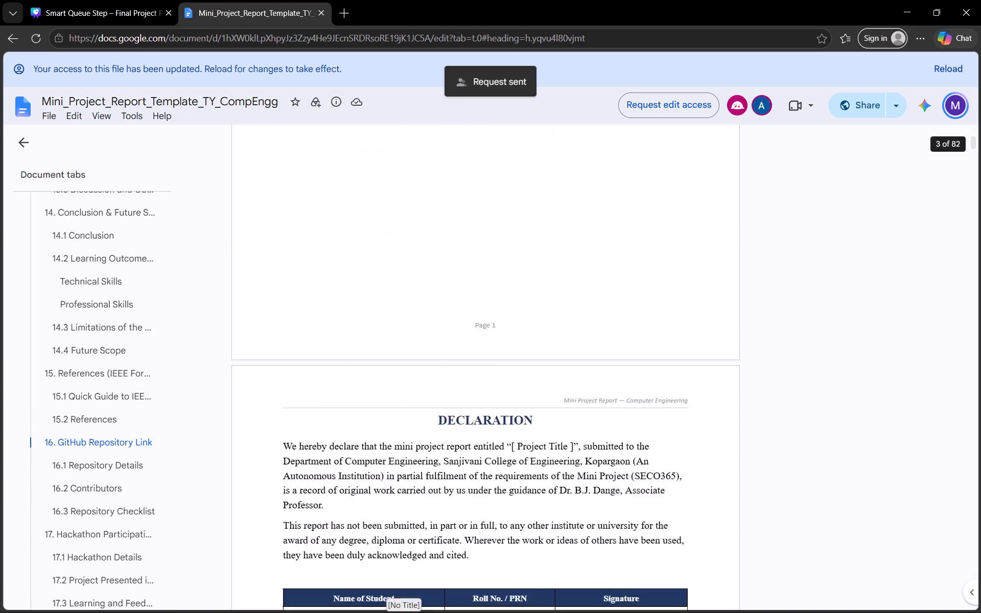
pyautogui.scroll(-6, 419, 330)
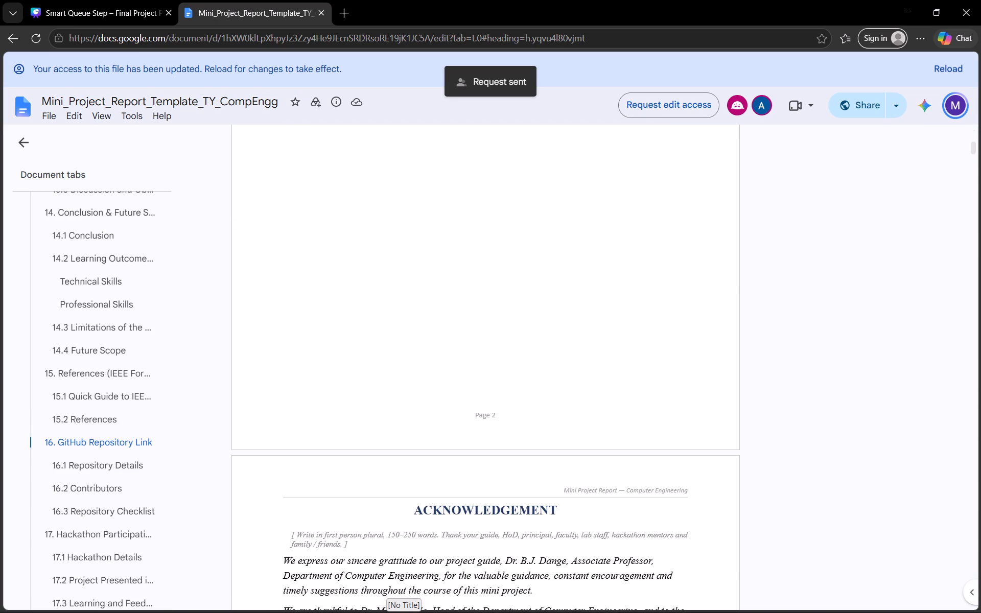
pyautogui.scroll(-19, 419, 330)
pyautogui.scroll(4, 419, 330)
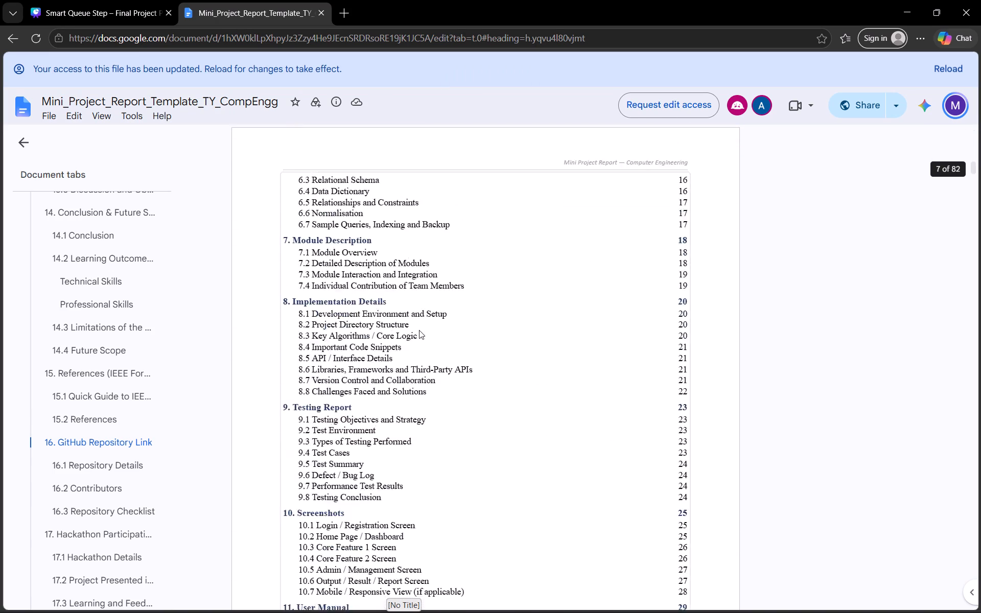
pyautogui.scroll(11, 419, 330)
pyautogui.click(31, 39)
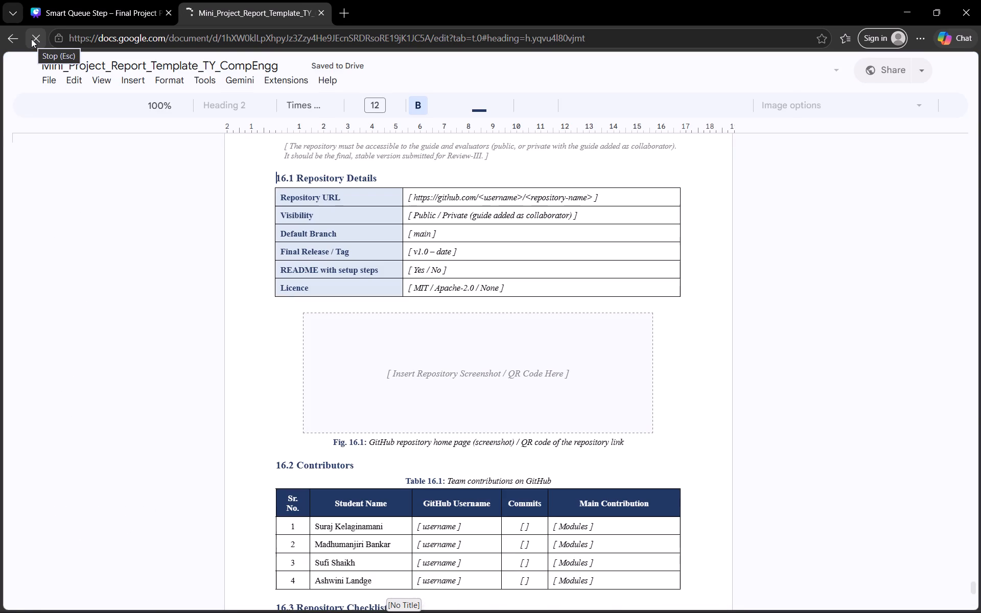
# Clear the placeholder text from the Repository URL cell in the 16.1 Repository Details table.
pyautogui.click(419, 198)
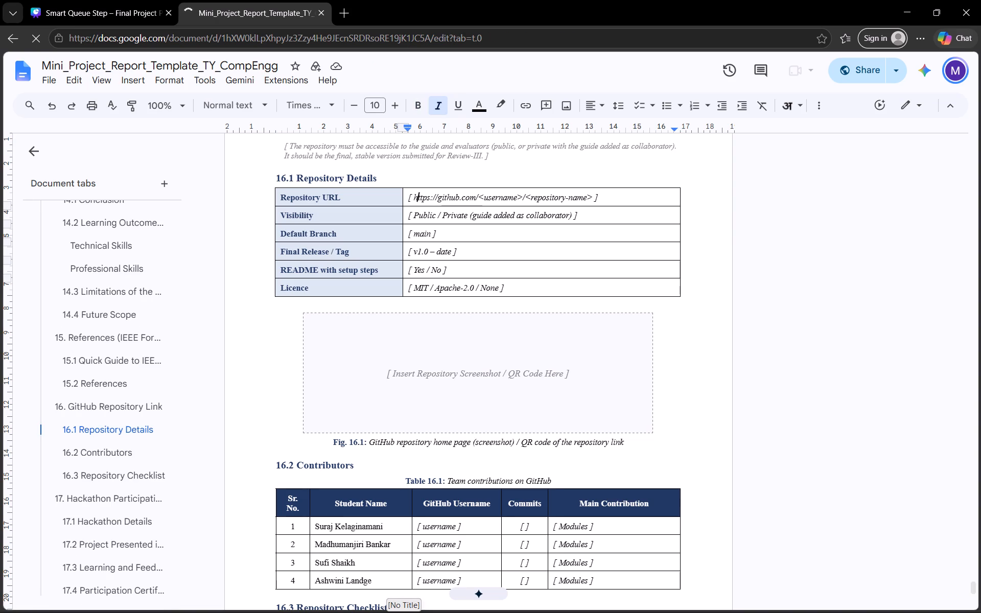
pyautogui.click(414, 196)
pyautogui.click(406, 196)
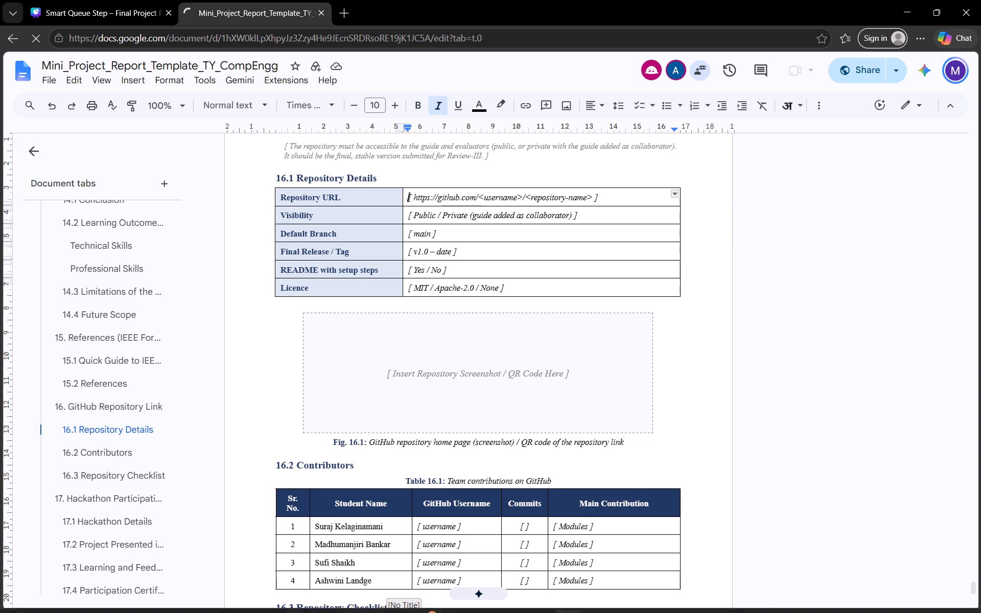
pyautogui.press('BackSpace')
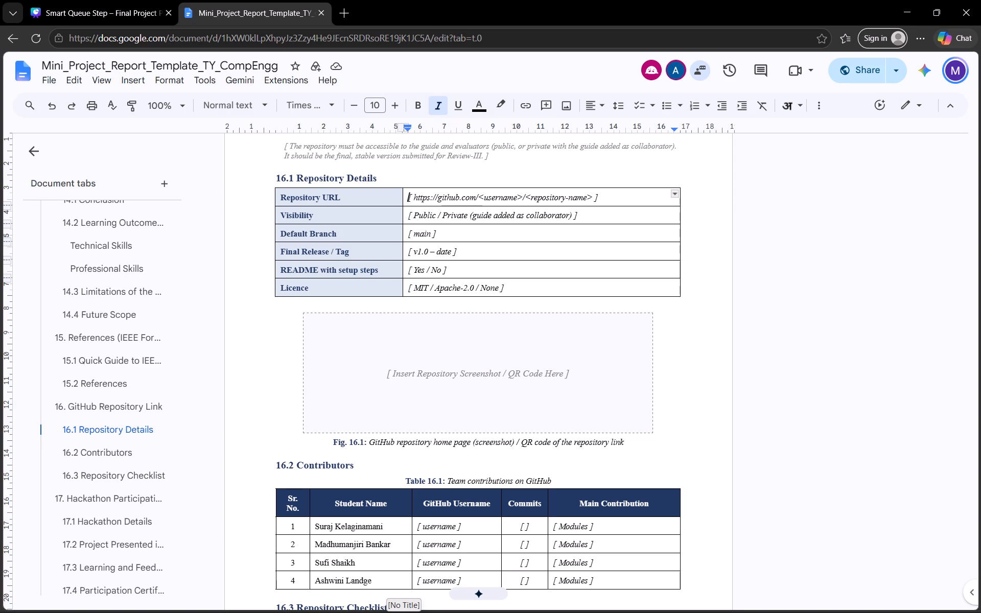
pyautogui.moveTo(605, 195); pyautogui.dragTo(590, 194)
pyautogui.moveTo(590, 194); pyautogui.dragTo(413, 200)
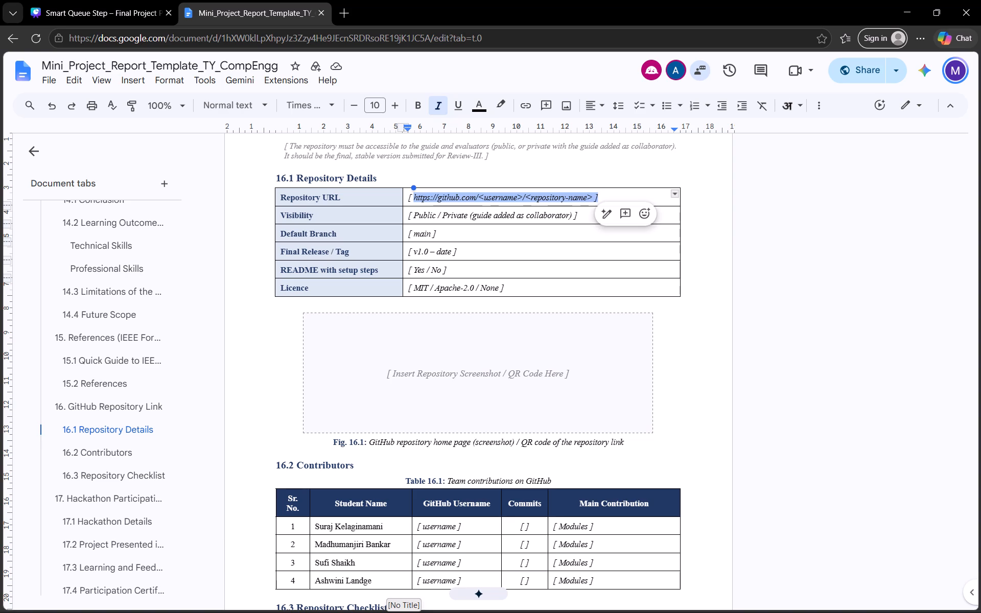
pyautogui.press('BackSpace')
pyautogui.press('BackSpace')
pyautogui.press('BackSpace')
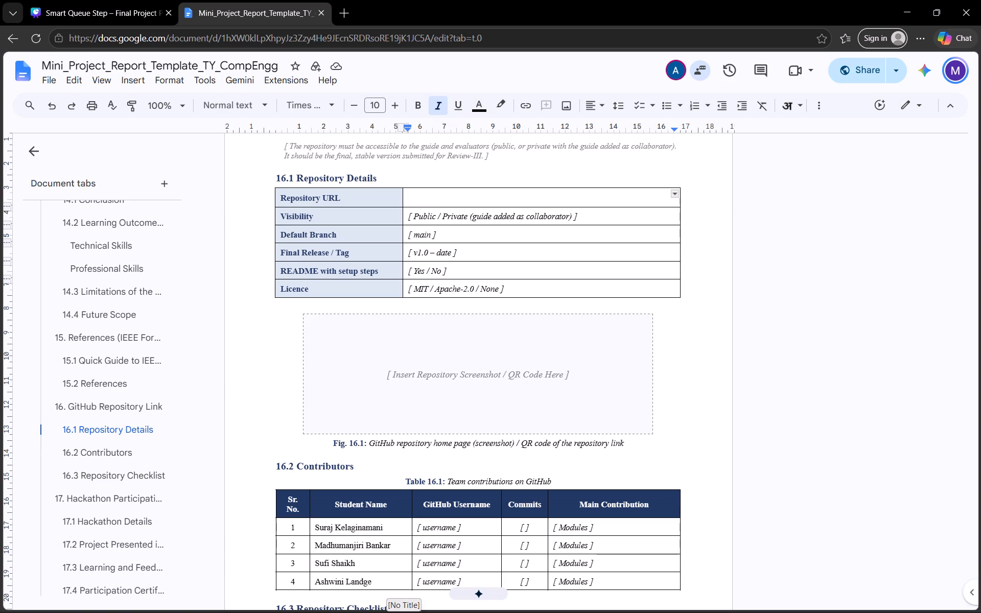
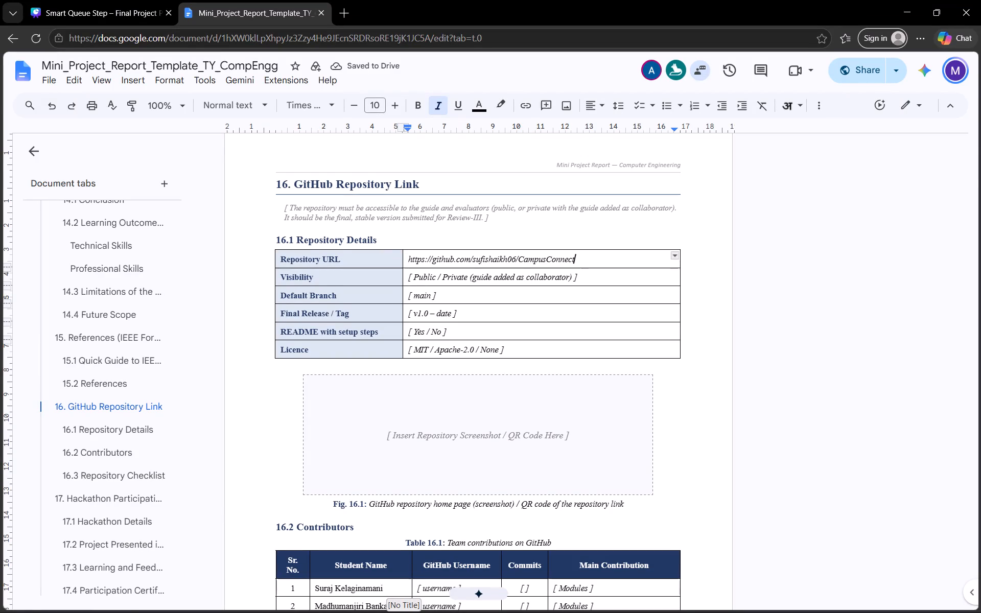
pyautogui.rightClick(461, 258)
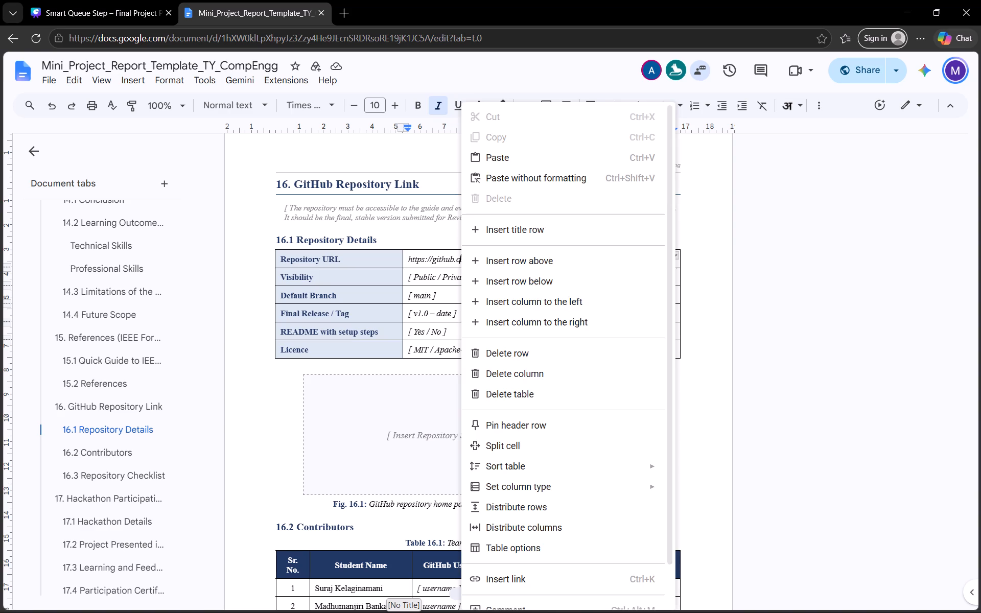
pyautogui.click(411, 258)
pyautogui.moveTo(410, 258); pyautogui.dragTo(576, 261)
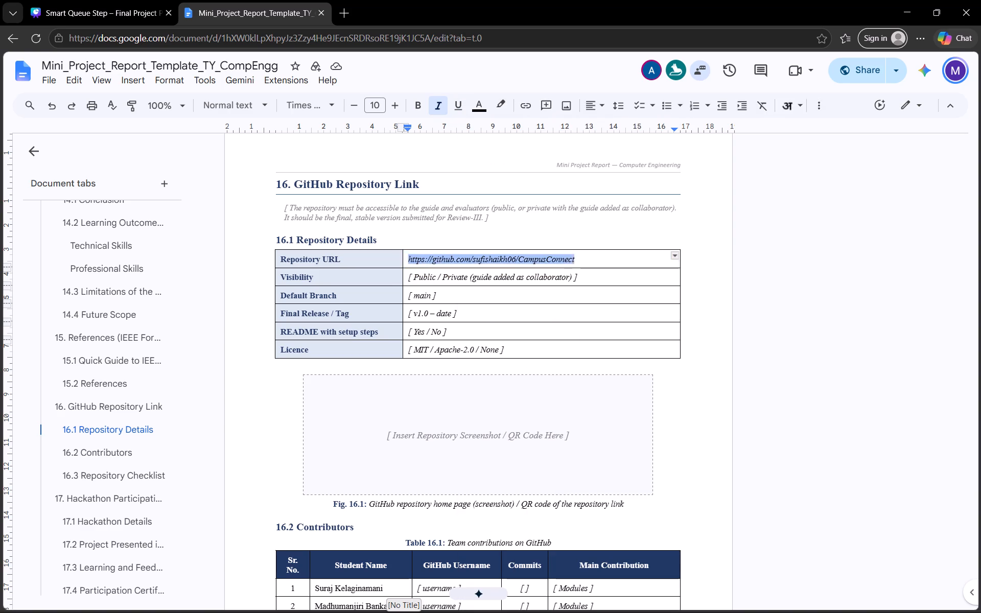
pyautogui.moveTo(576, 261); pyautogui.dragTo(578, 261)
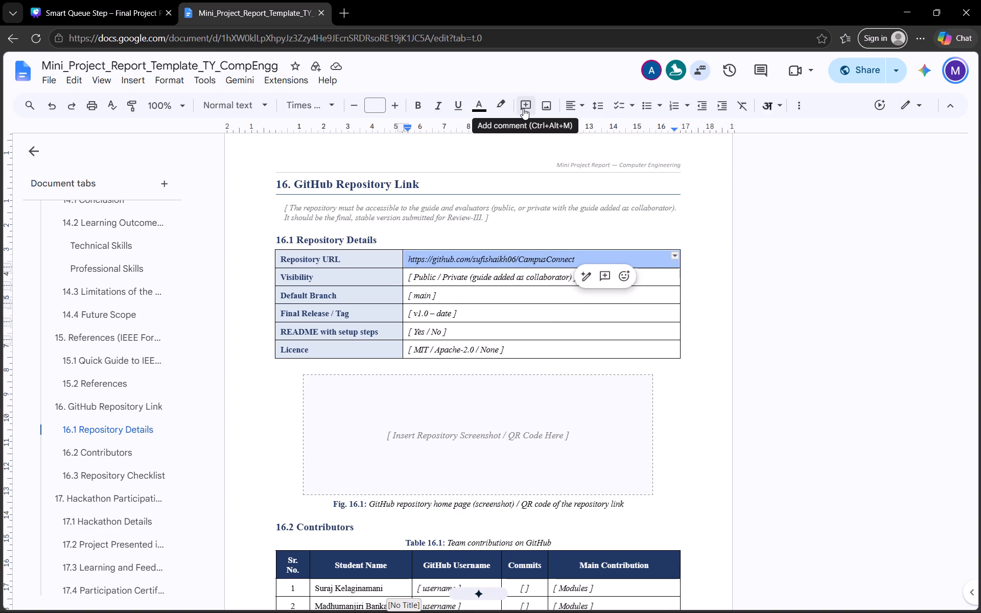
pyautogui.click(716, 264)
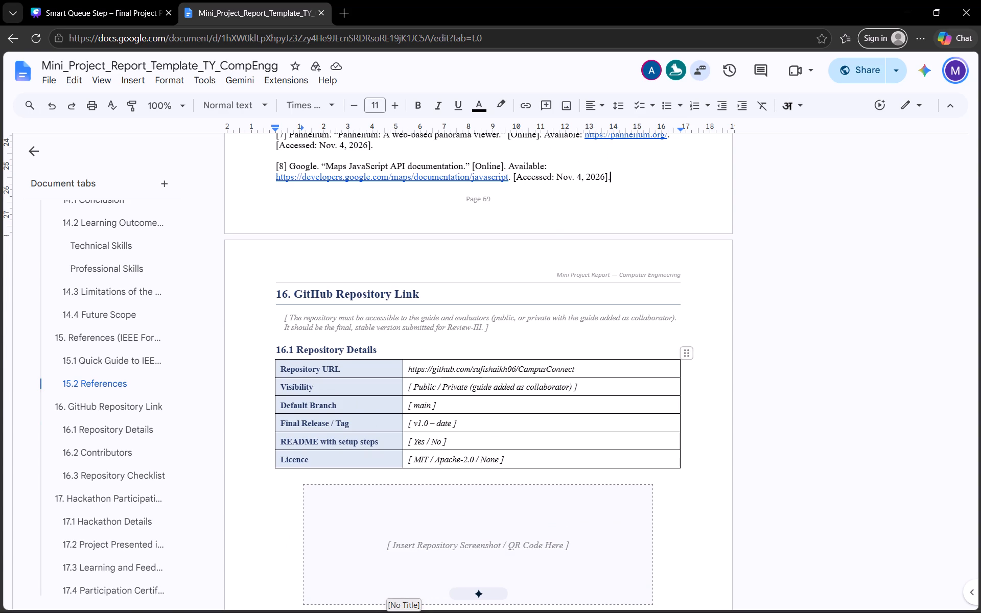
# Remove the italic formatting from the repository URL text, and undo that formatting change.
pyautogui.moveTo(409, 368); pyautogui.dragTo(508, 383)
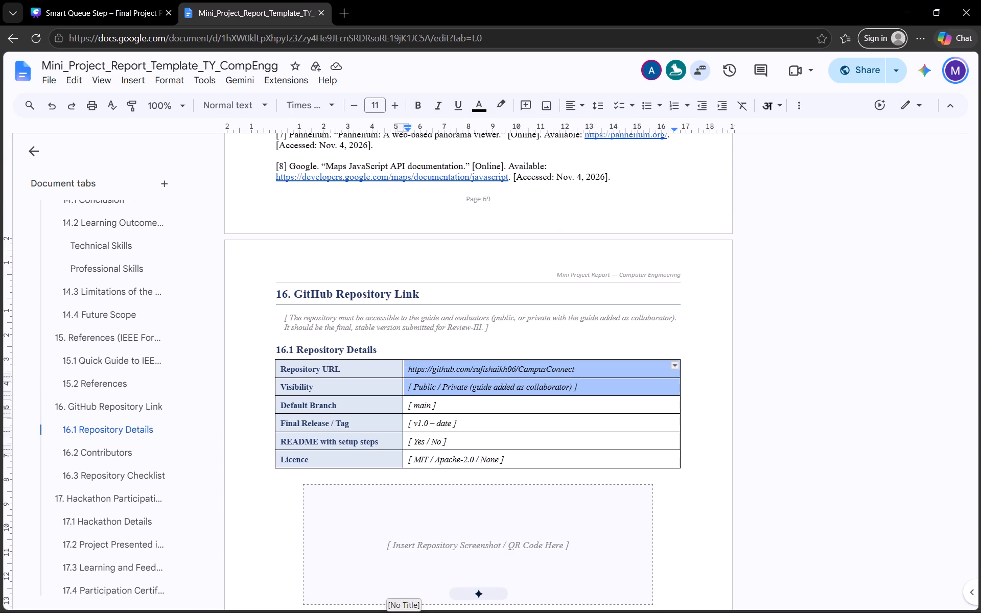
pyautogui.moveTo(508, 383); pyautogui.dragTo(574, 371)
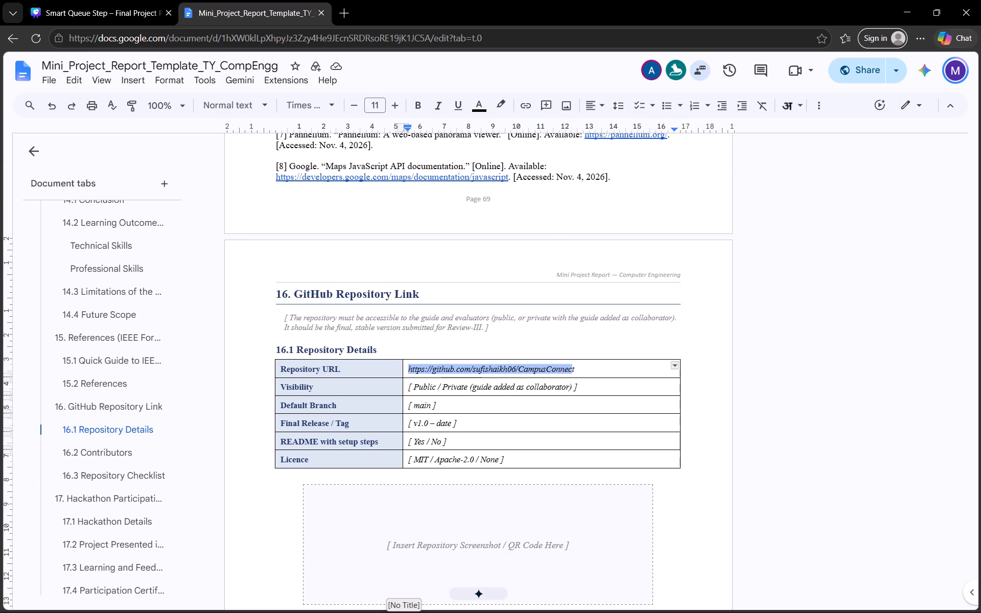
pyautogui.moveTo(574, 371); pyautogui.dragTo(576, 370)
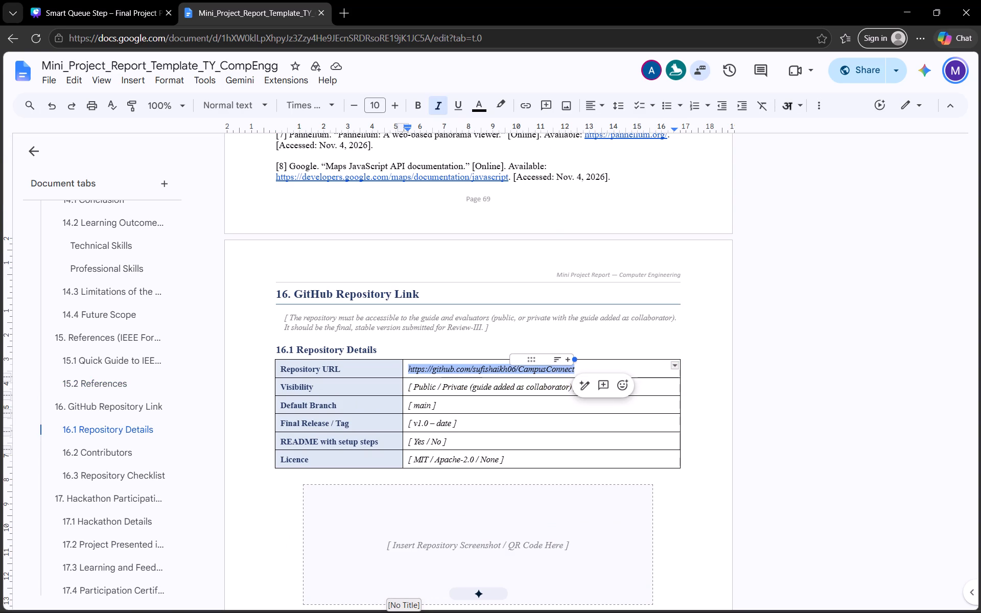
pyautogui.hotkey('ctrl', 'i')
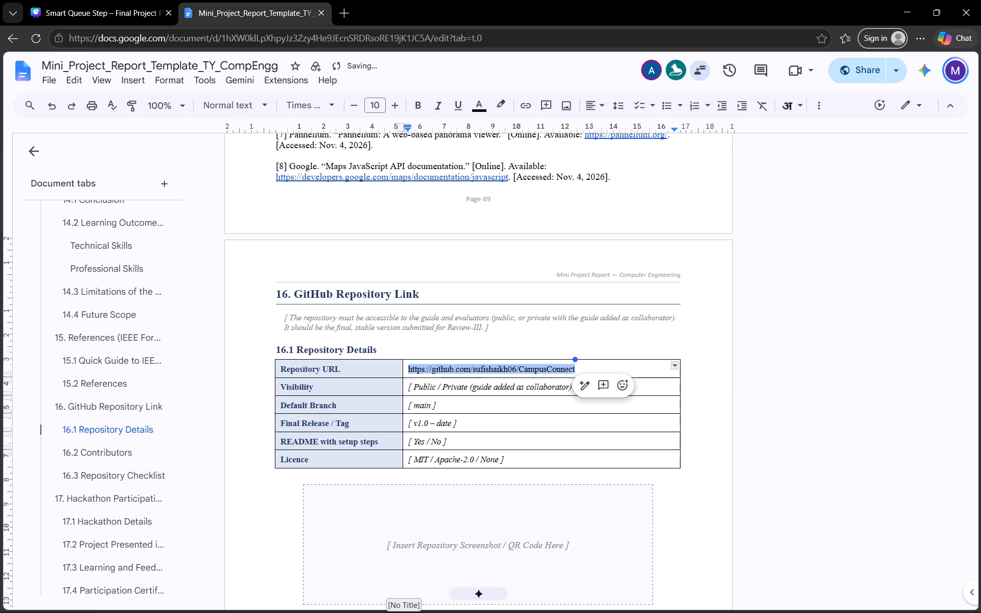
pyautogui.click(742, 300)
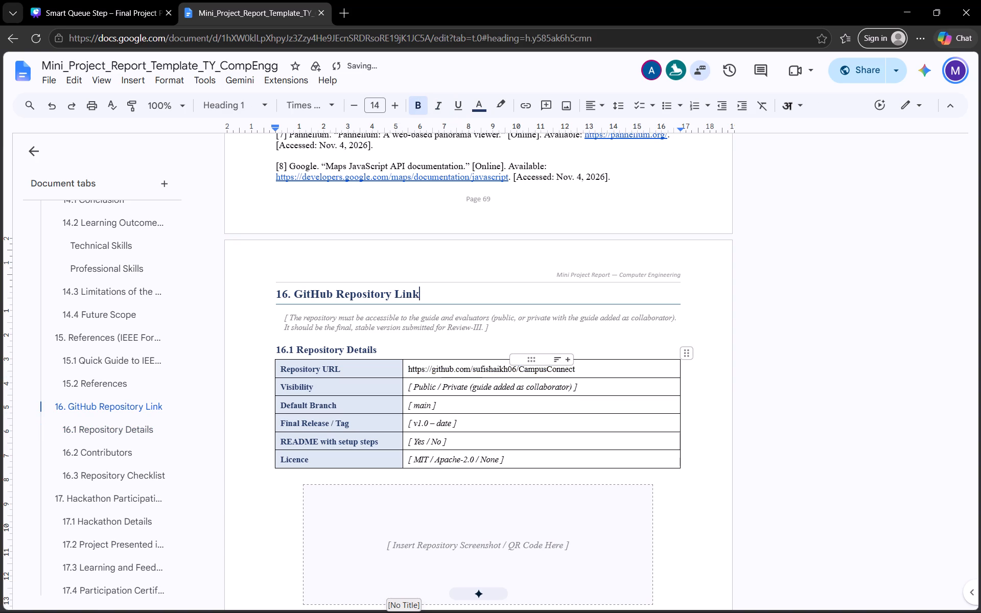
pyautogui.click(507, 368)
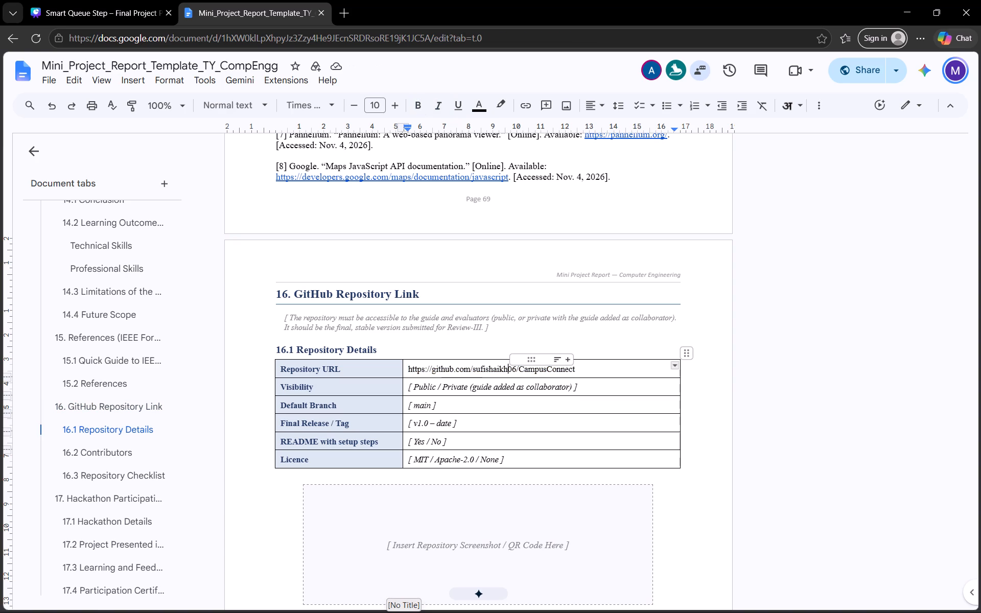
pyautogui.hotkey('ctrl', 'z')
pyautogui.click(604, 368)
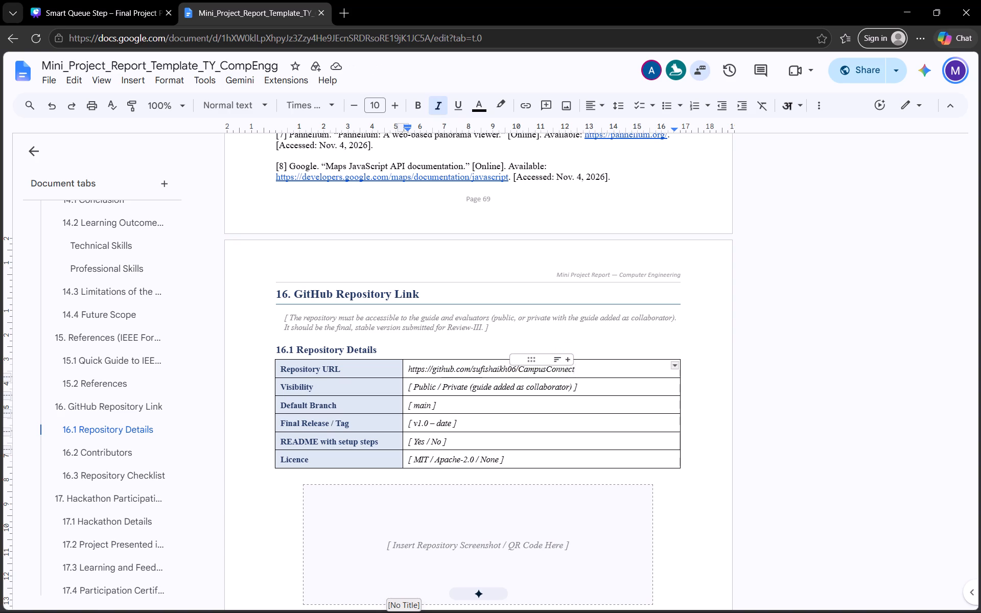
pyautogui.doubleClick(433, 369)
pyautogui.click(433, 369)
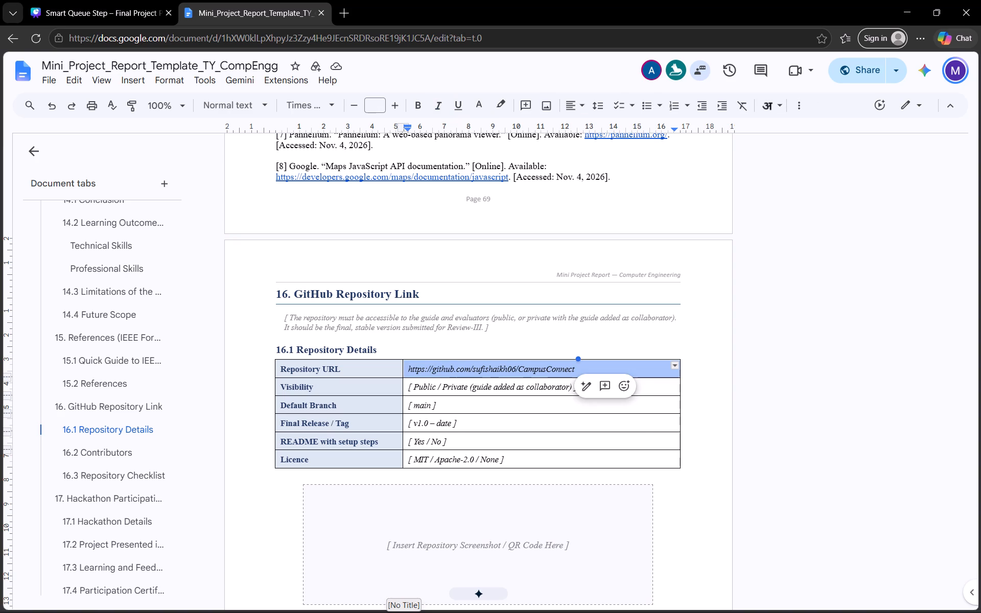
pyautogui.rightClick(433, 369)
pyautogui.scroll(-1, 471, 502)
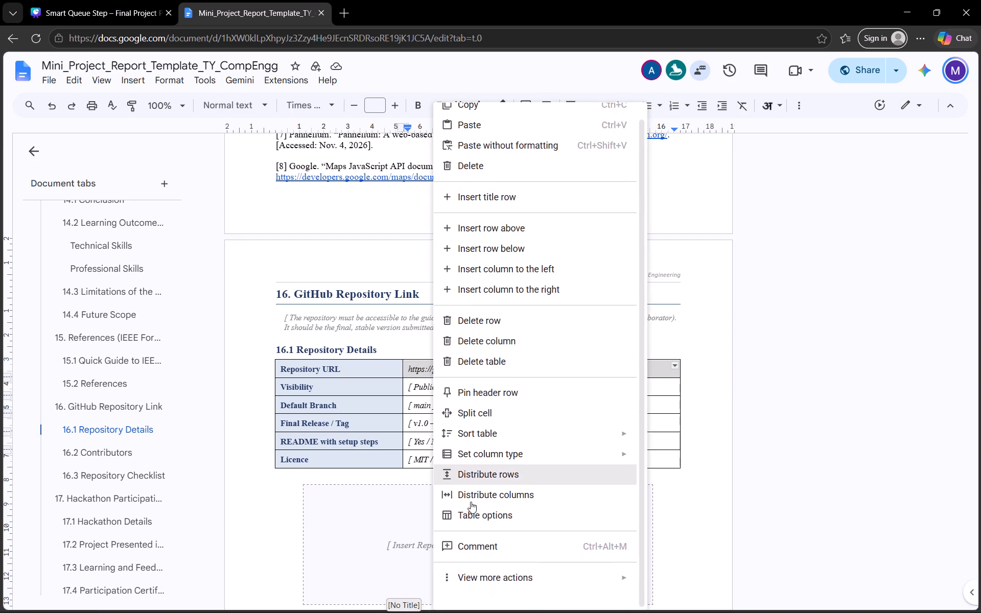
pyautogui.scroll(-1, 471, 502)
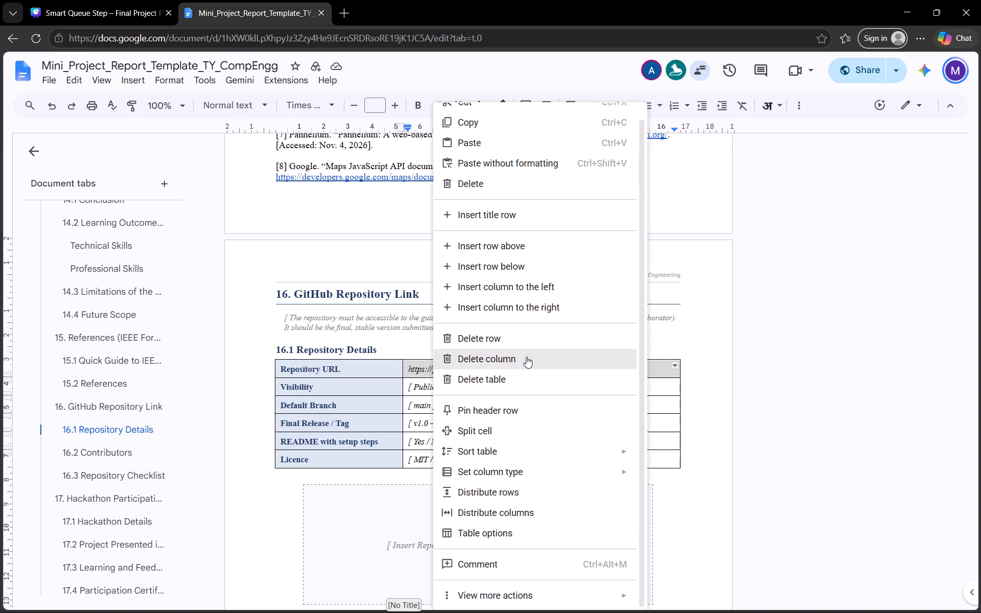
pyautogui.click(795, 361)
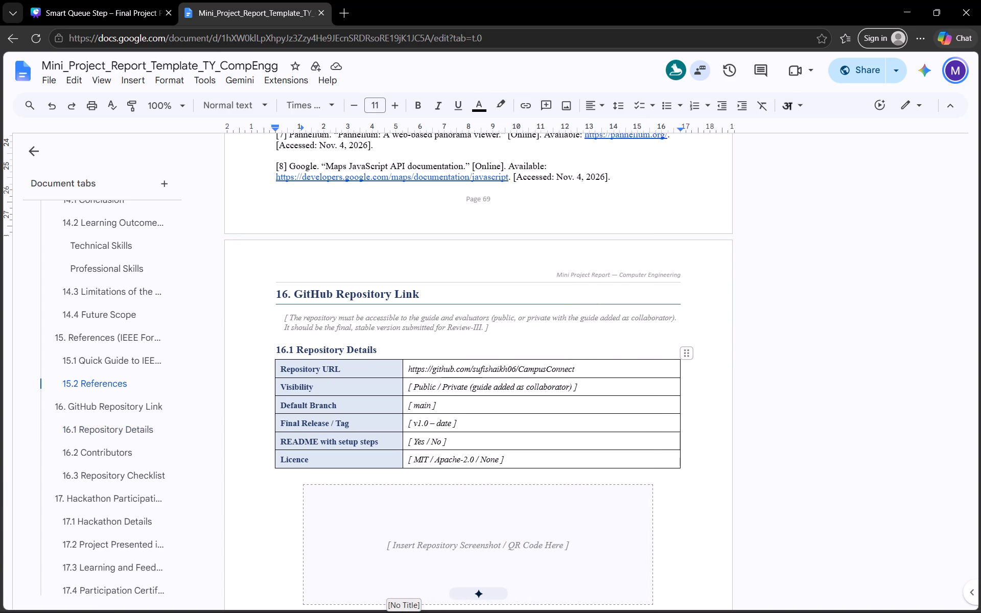
# Turn the repository address in the Repository URL cell into a hyperlink.
pyautogui.moveTo(408, 369); pyautogui.dragTo(579, 369)
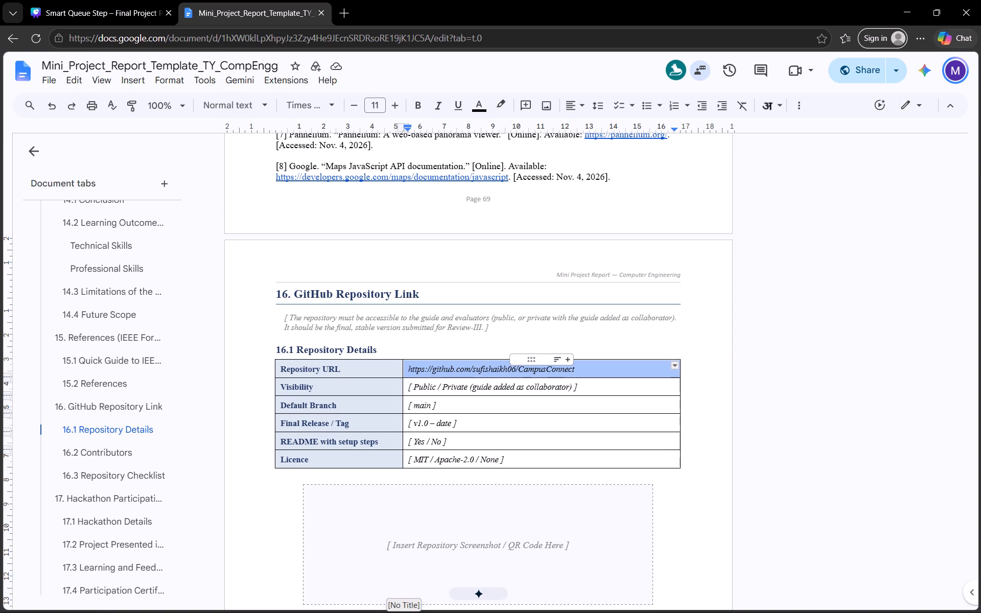
pyautogui.moveTo(579, 369); pyautogui.dragTo(575, 367)
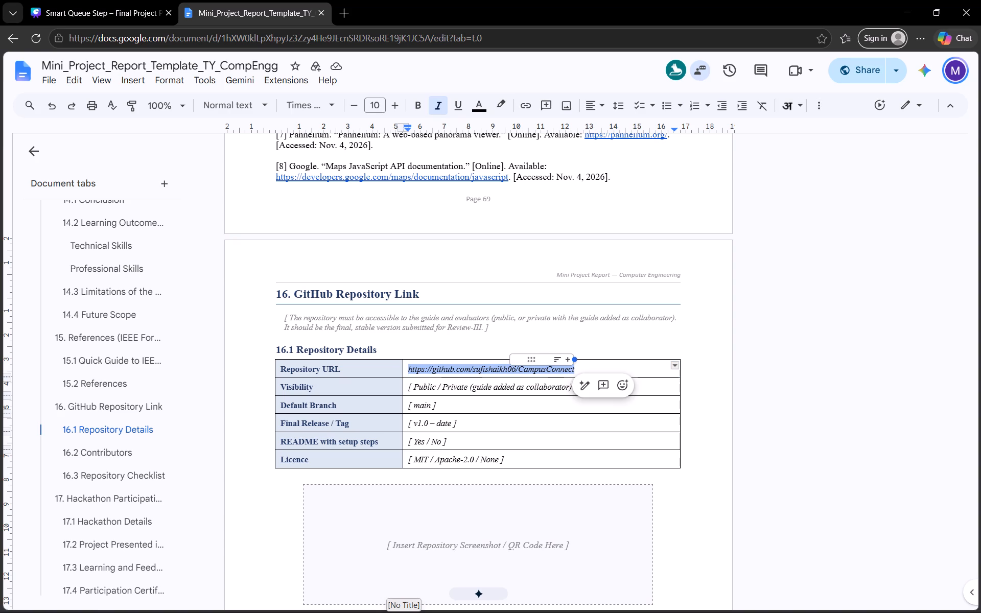
pyautogui.rightClick(512, 371)
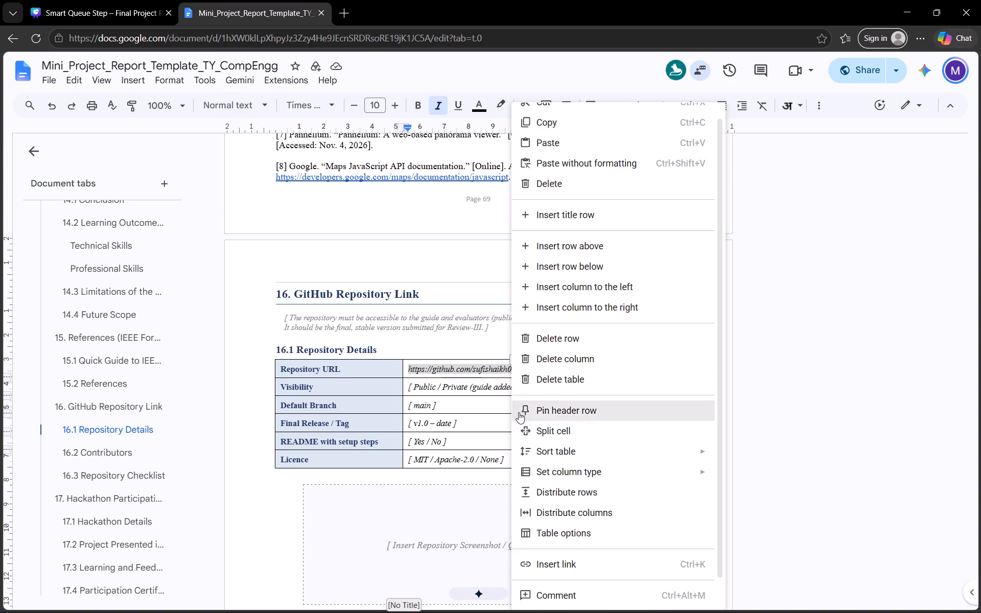
pyautogui.scroll(-1, 528, 435)
pyautogui.click(534, 535)
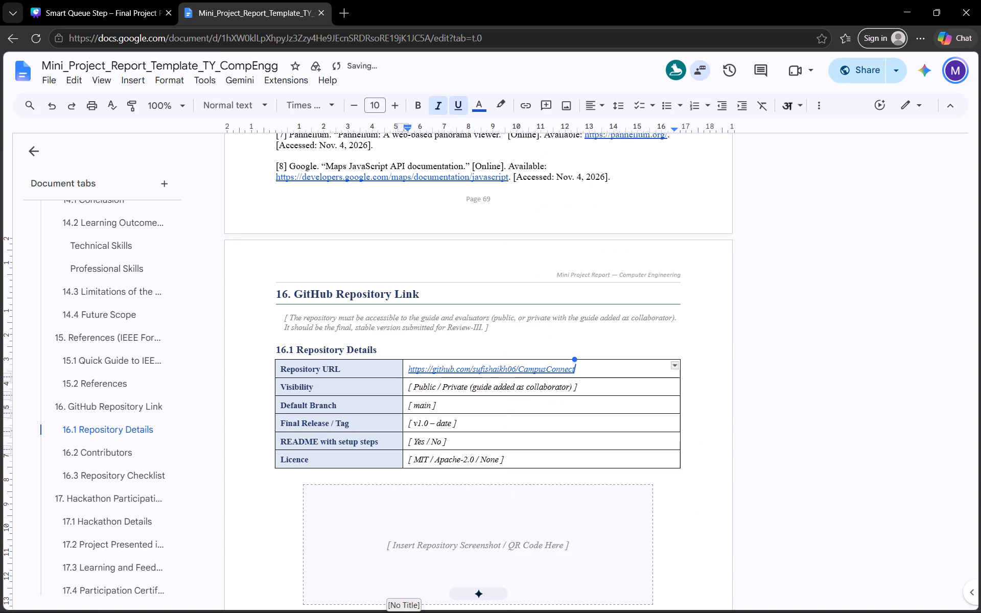
# Replace the Visibility placeholder in the 16.1 Repository Details table with Public.
pyautogui.click(971, 311)
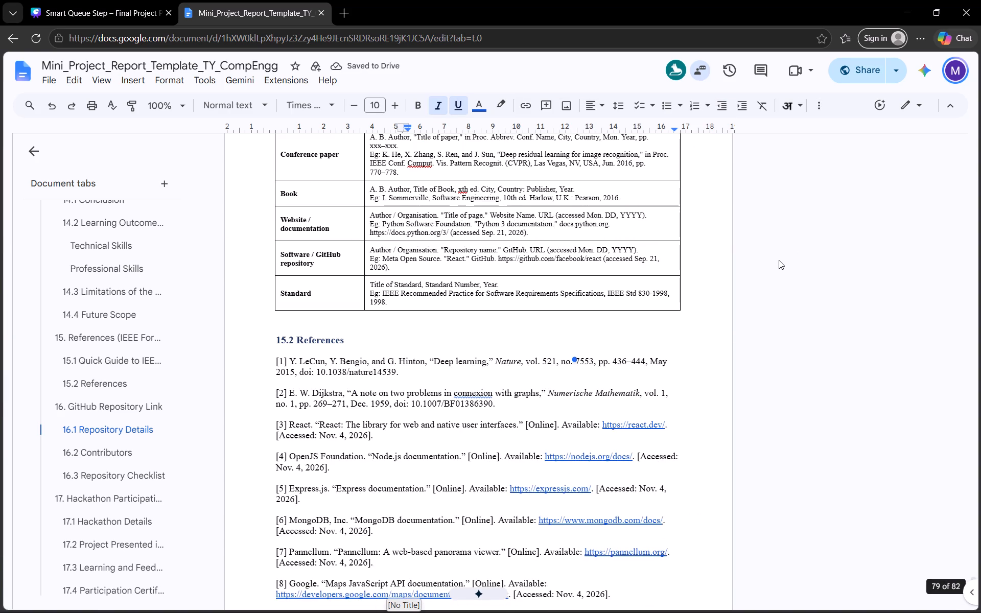
pyautogui.scroll(-6, 779, 260)
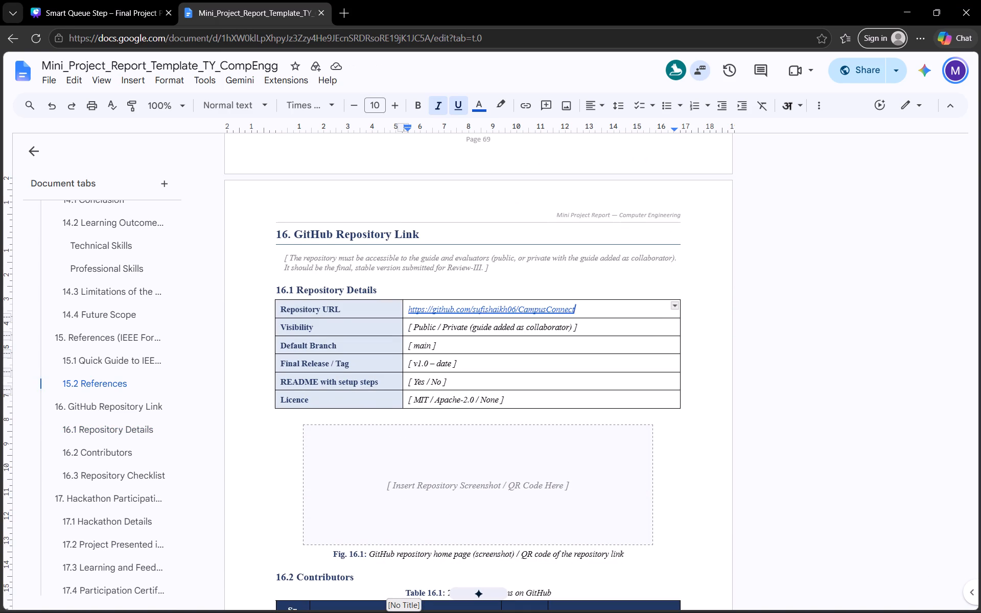
pyautogui.moveTo(580, 324); pyautogui.dragTo(573, 325)
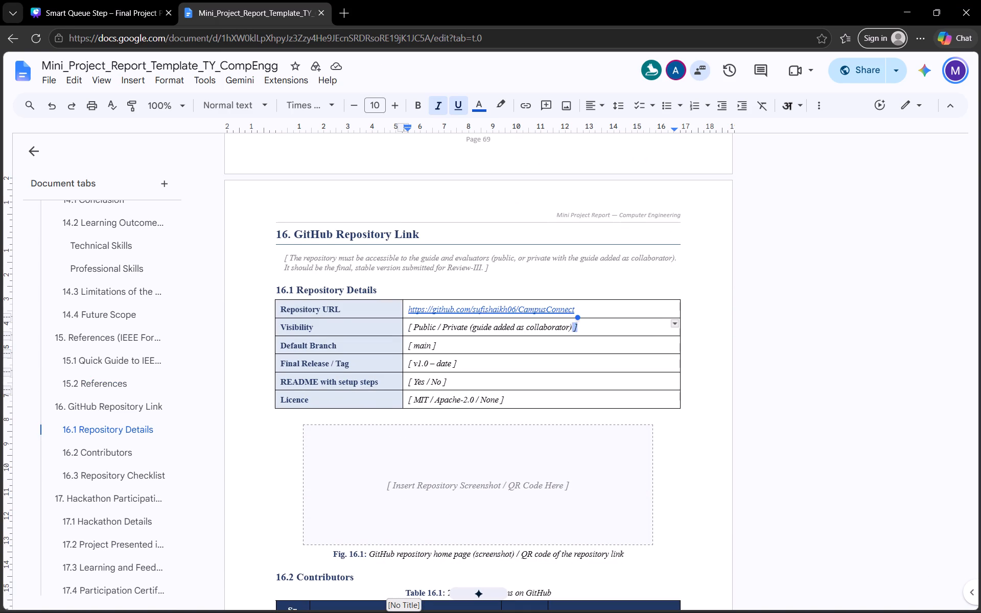
pyautogui.moveTo(573, 325); pyautogui.dragTo(407, 324)
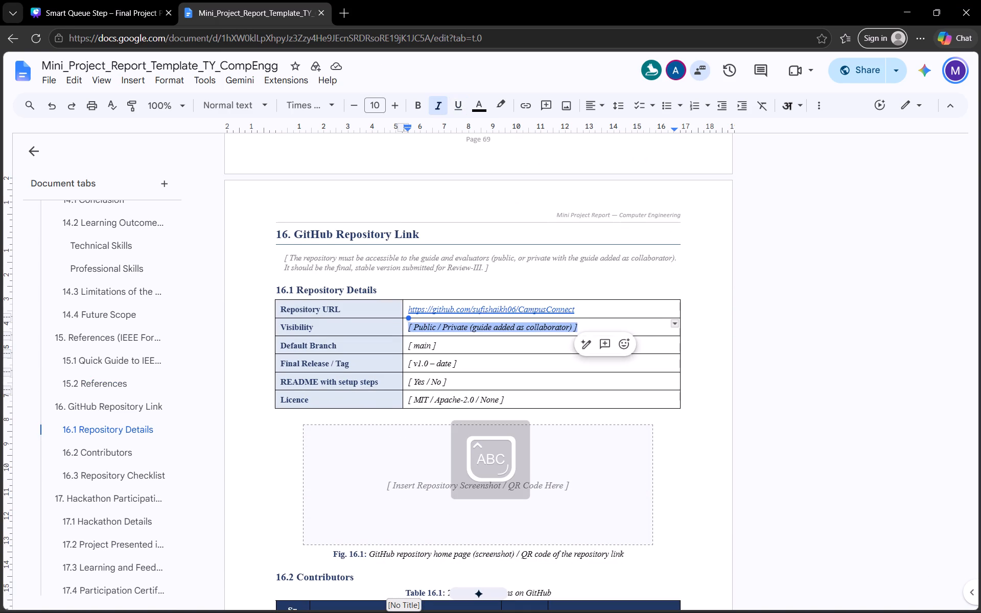
pyautogui.write('ublic')
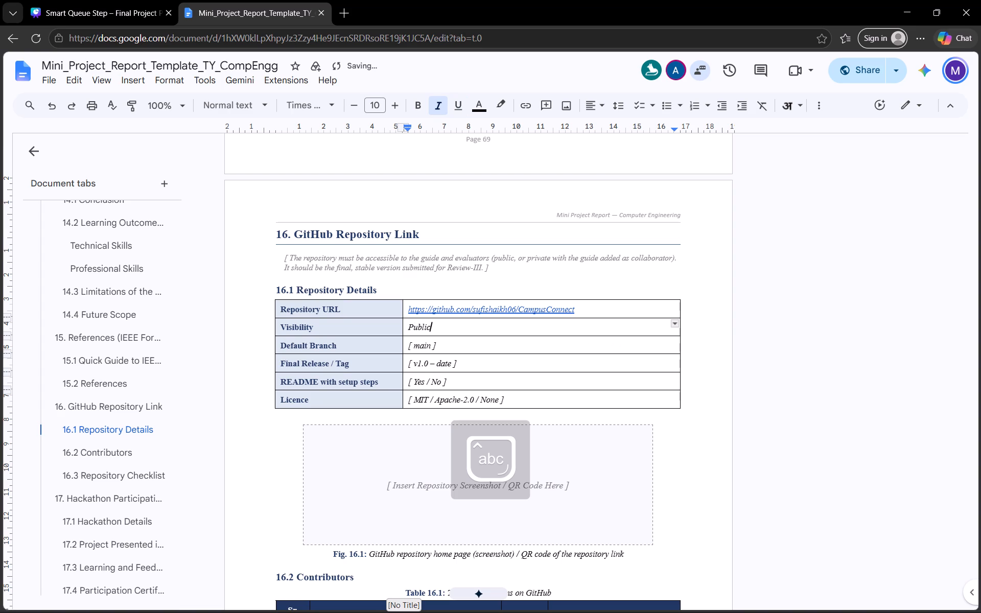
# Remove the square brackets around main in the Default Branch cell.
pyautogui.click(440, 346)
pyautogui.press('BackSpace')
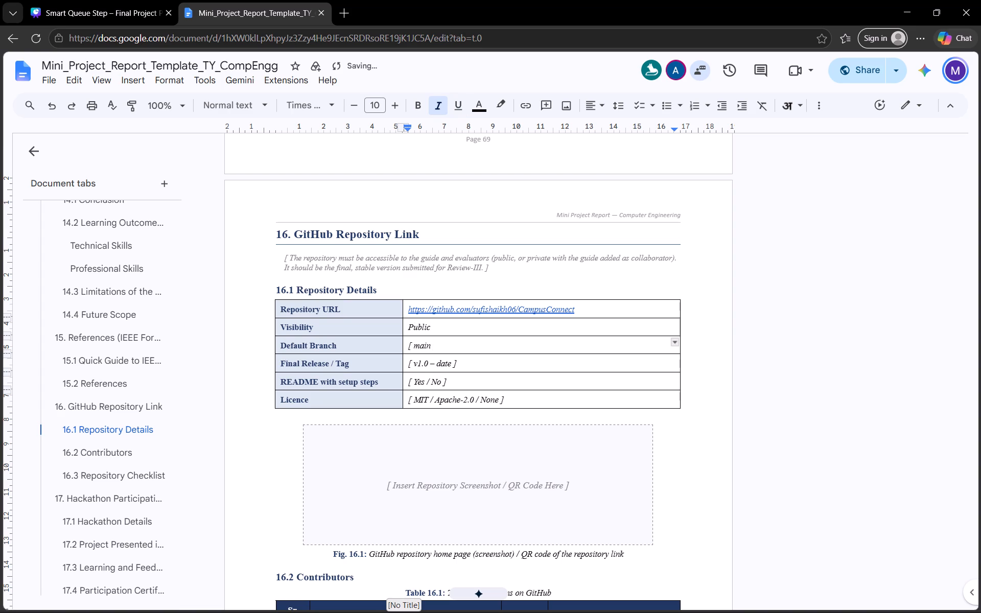
pyautogui.hotkey('ctrl', 'z')
pyautogui.press('BackSpace')
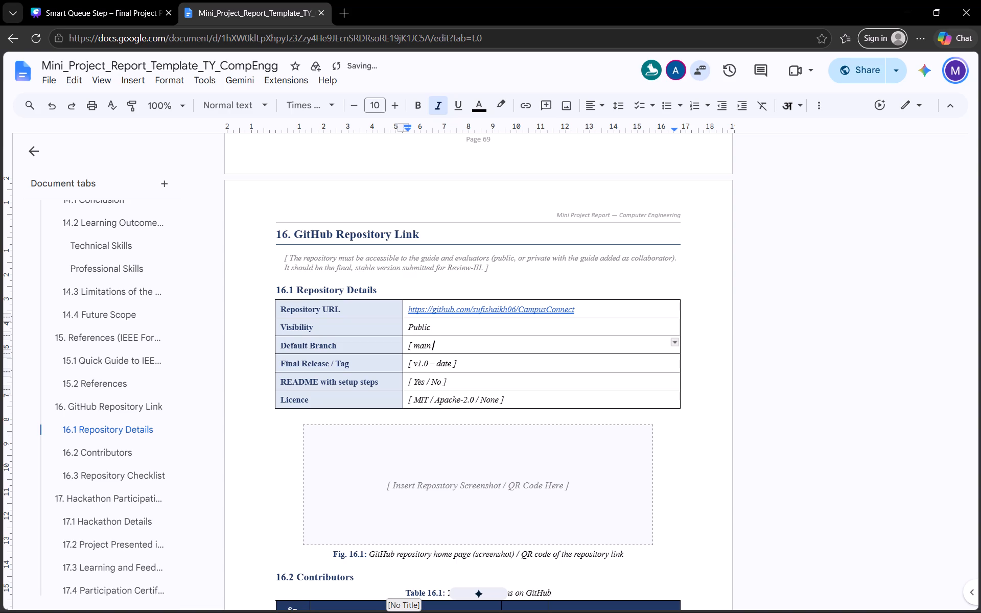
pyautogui.click(410, 349)
pyautogui.press('Delete')
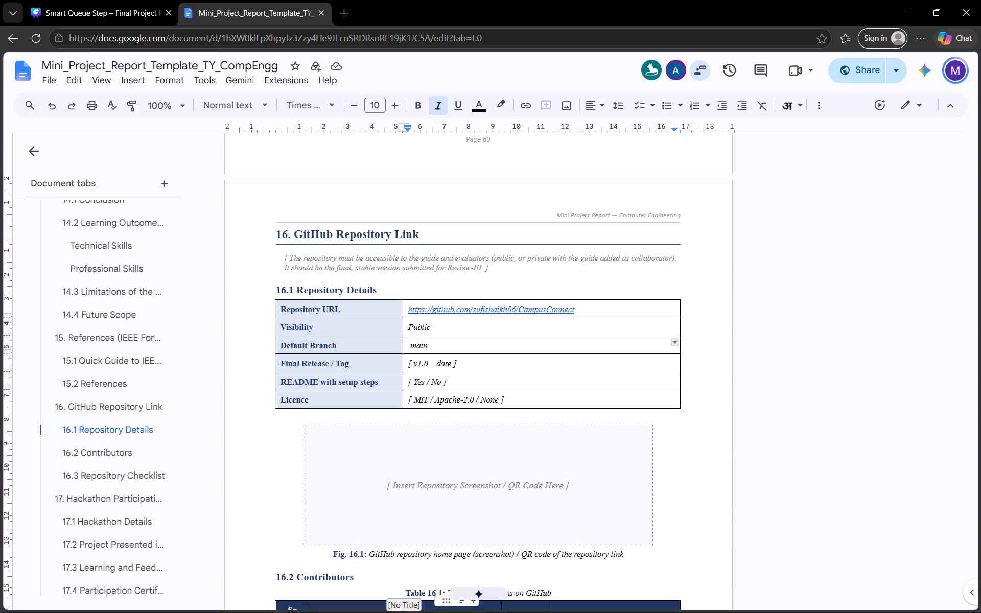
# Open the linked CampusConnect repository on GitHub and examine its branch, releases, files and README.
pyautogui.click(491, 312)
pyautogui.click(485, 324)
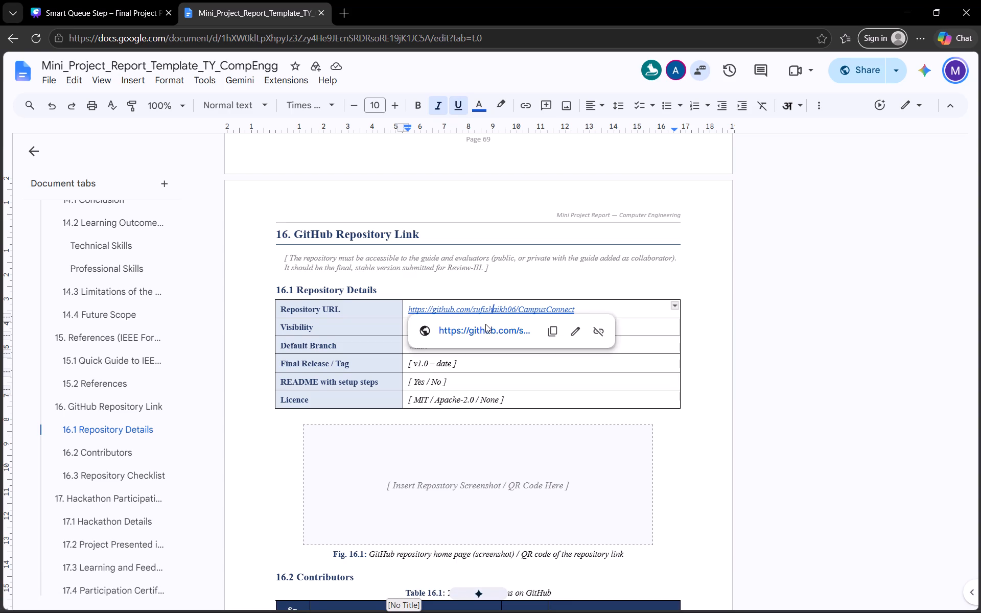
pyautogui.click(479, 329)
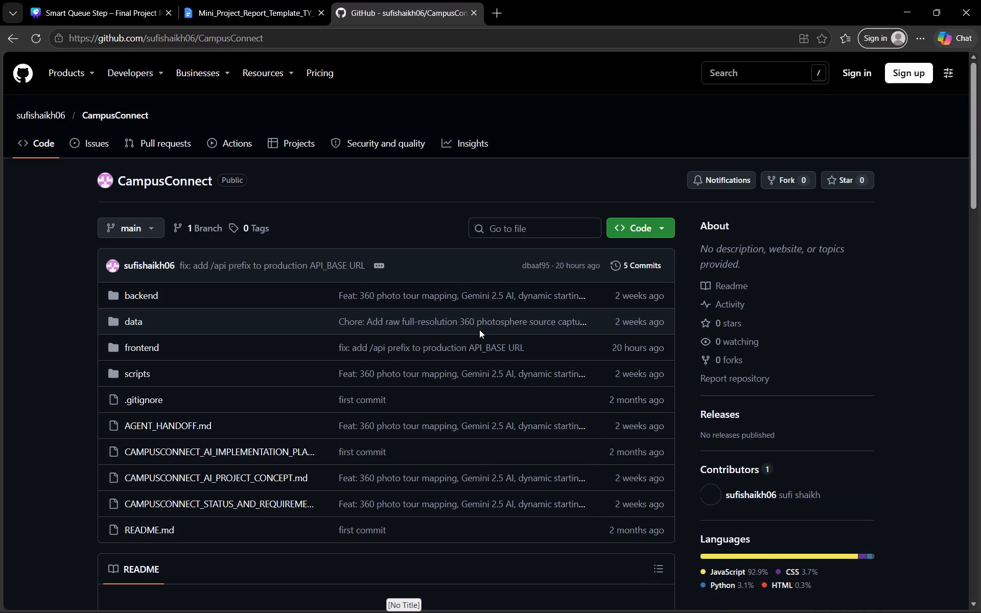
pyautogui.scroll(-1, 974, 412)
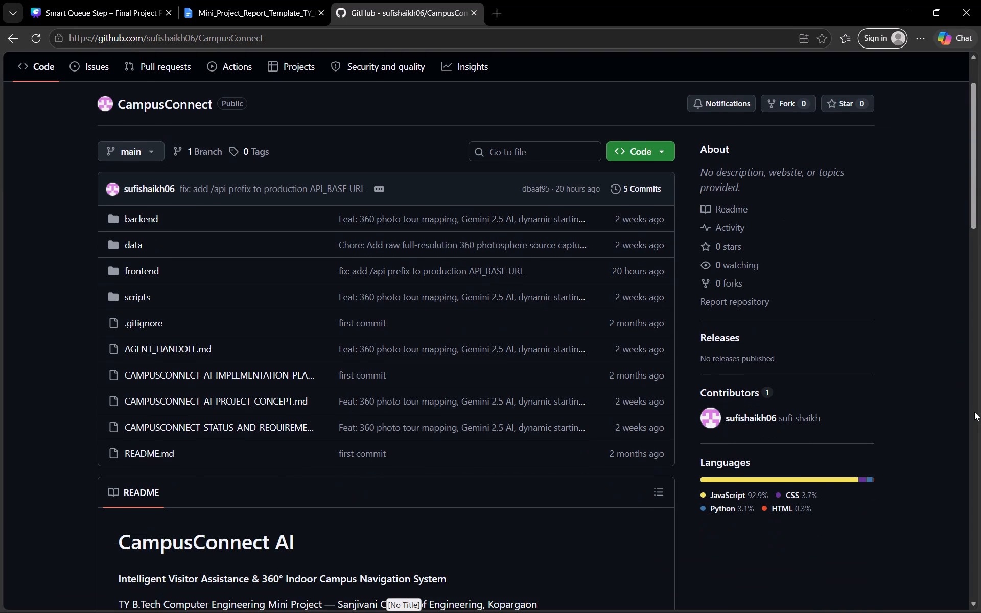
pyautogui.scroll(-1, 974, 412)
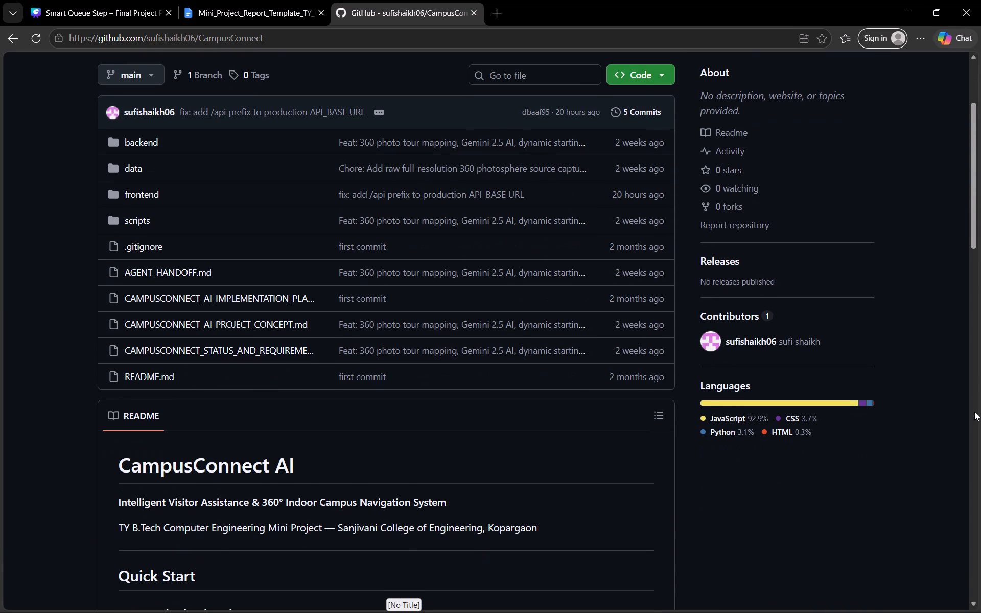
pyautogui.scroll(4, 974, 412)
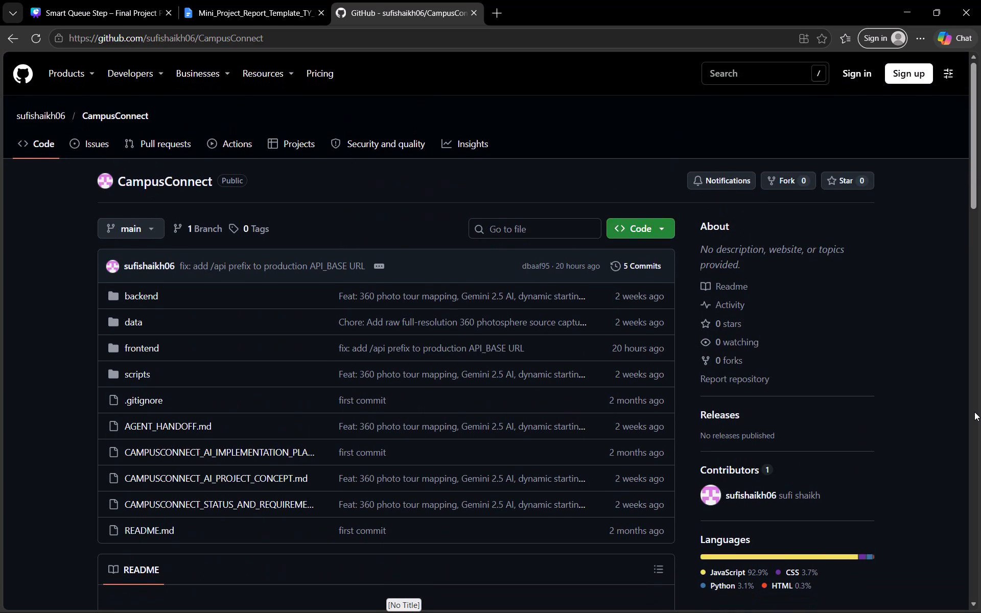
# Back in the report document, replace the Final Release / Tag placeholder with a value starting with 30.
pyautogui.click(254, 0)
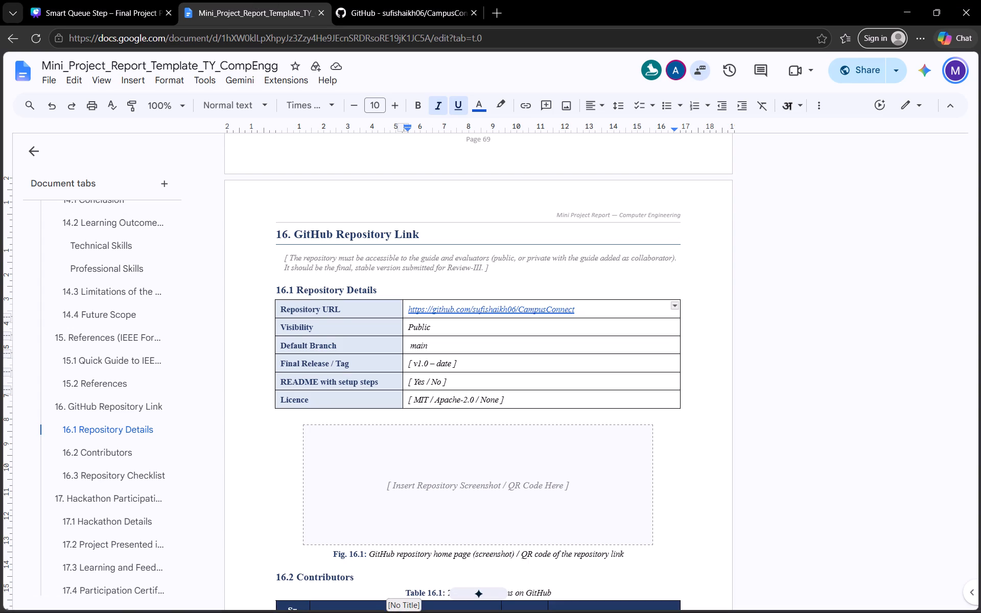
pyautogui.moveTo(472, 364); pyautogui.dragTo(410, 365)
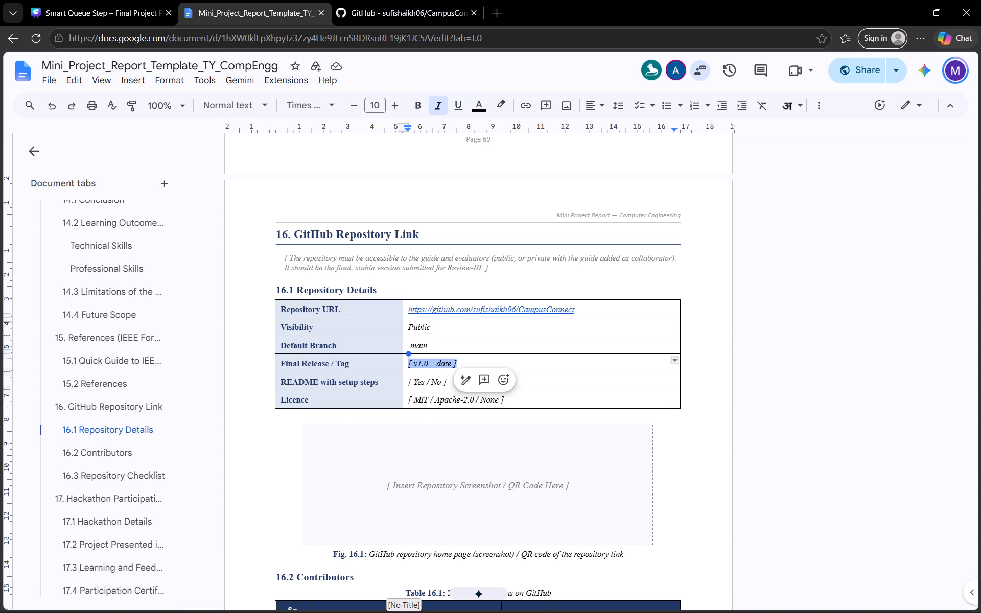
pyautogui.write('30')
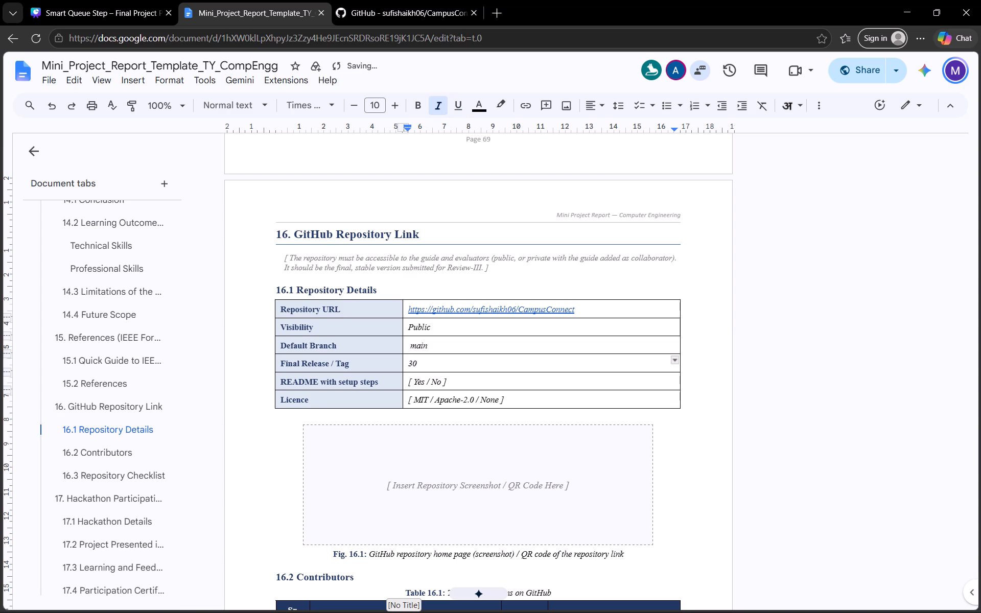
# Complete the date in the Final Release / Tag cell so it reads 30/10/2026.
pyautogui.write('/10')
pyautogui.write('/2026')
pyautogui.moveTo(454, 381); pyautogui.dragTo(428, 381)
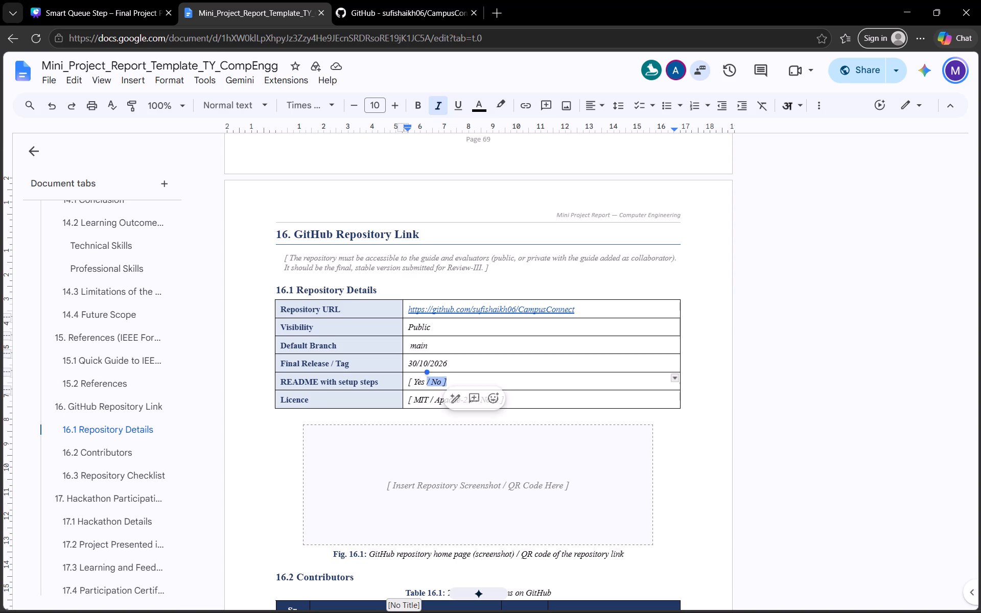
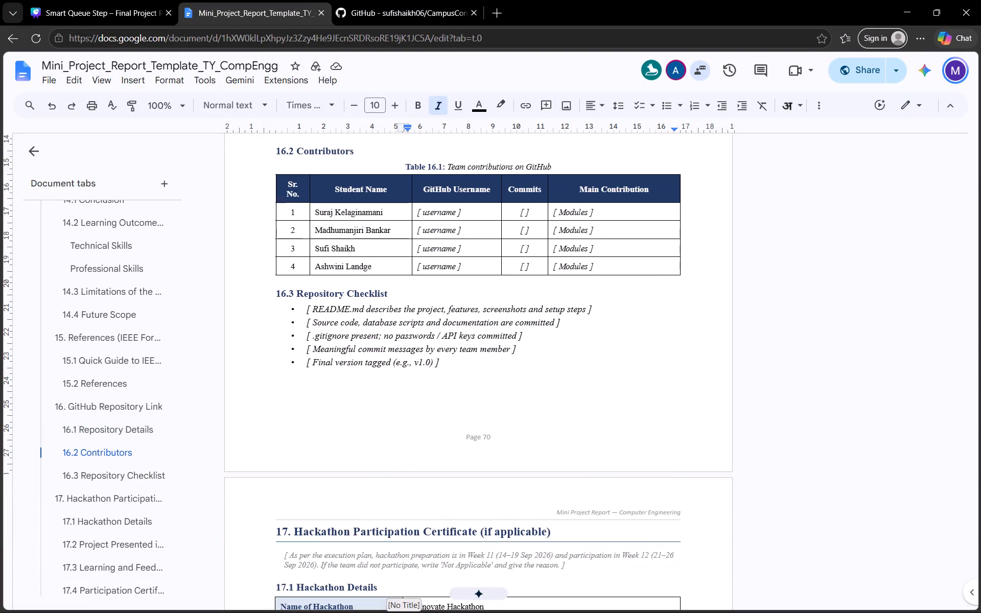
# Replace the GitHub Username placeholder in row 1 of the 16.2 Contributors table with the copied username.
pyautogui.moveTo(462, 213); pyautogui.dragTo(416, 212)
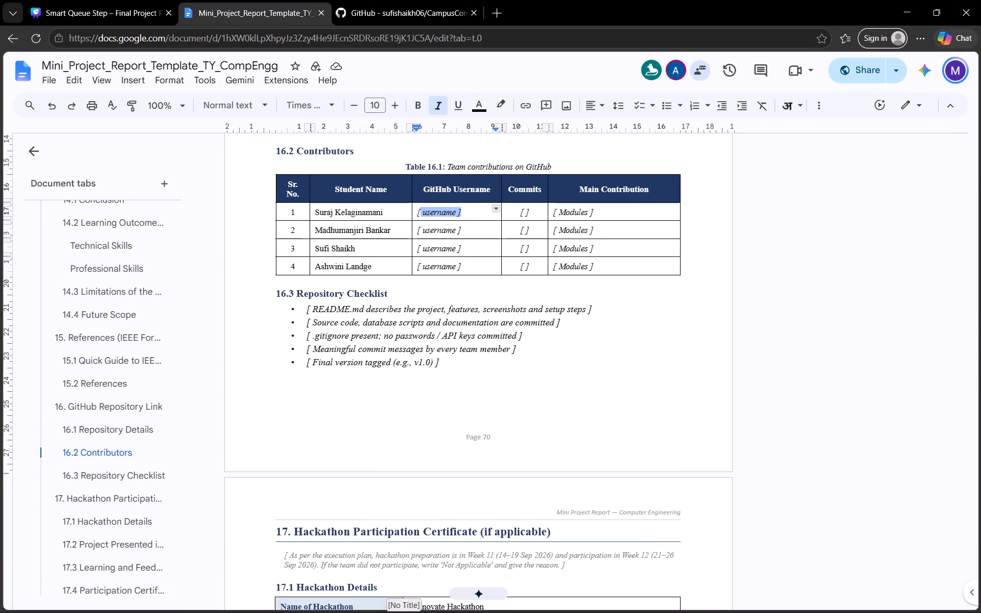
pyautogui.moveTo(416, 212); pyautogui.dragTo(414, 214)
pyautogui.hotkey('ctrl', 'v')
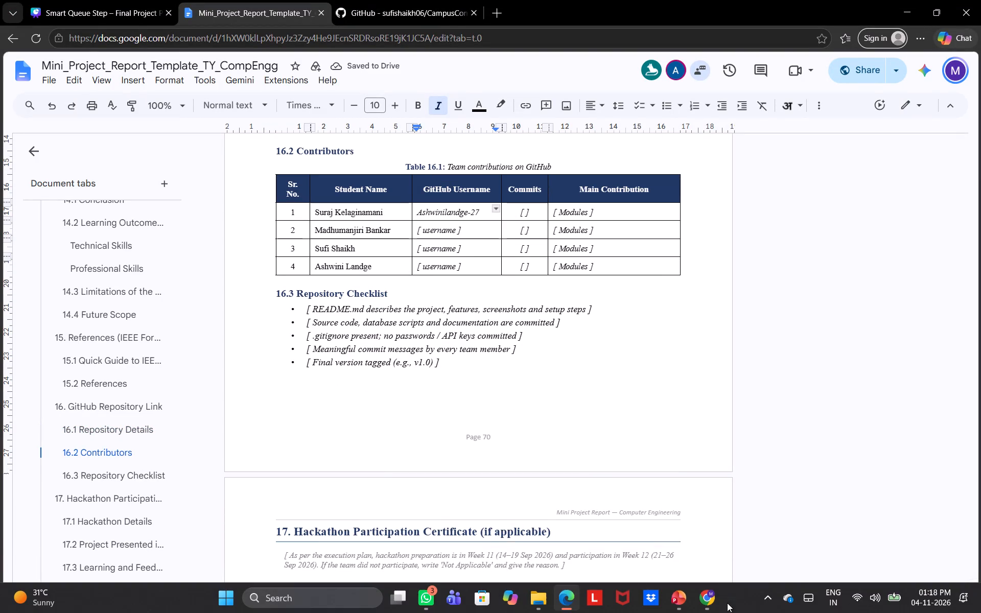
# Switch to Chrome, search Google for github in a new tab and open the GitHub dashboard.
pyautogui.click(719, 603)
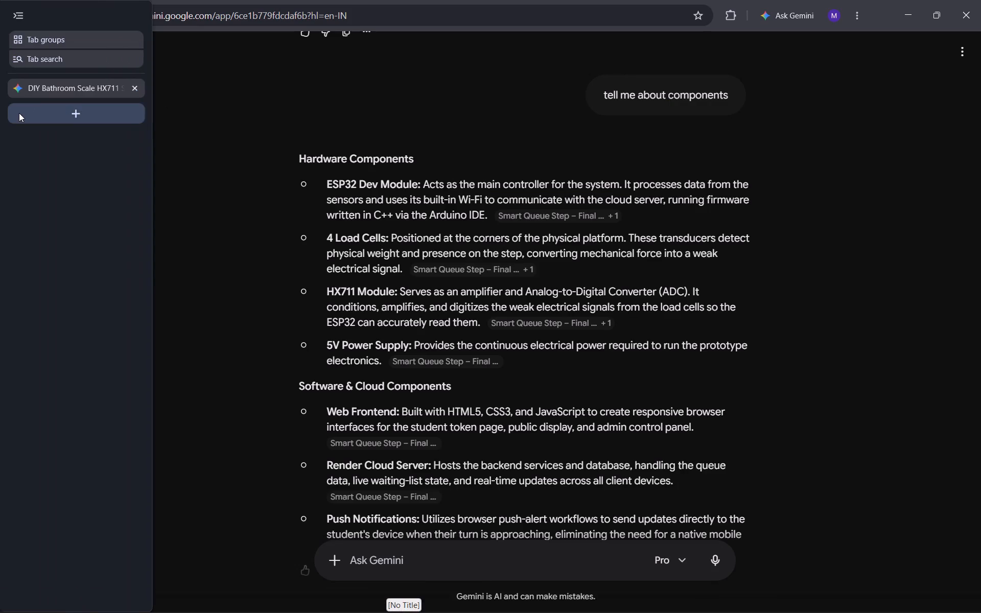
pyautogui.click(19, 113)
pyautogui.click(363, 226)
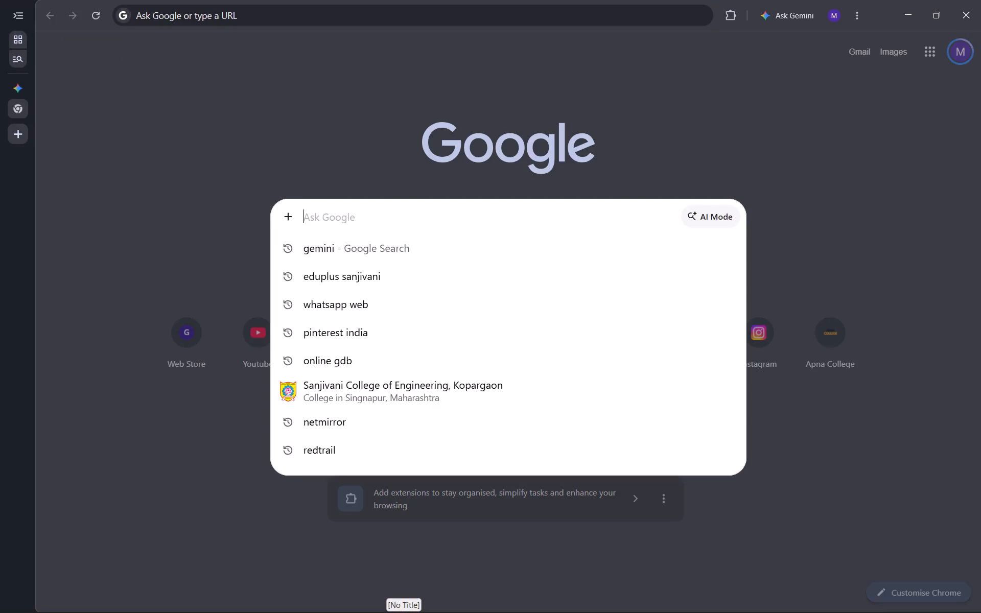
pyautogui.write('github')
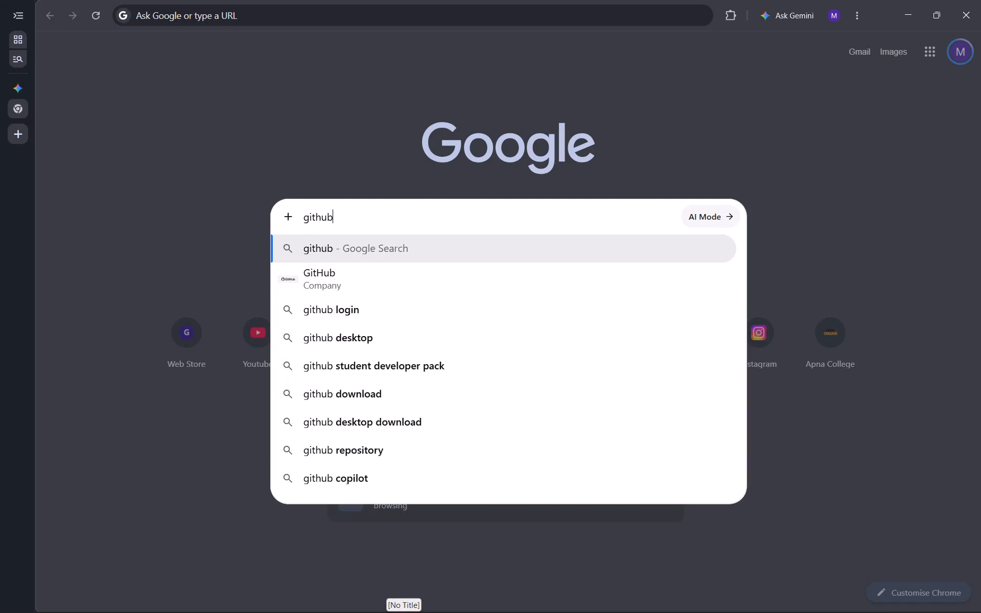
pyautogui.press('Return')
pyautogui.click(210, 219)
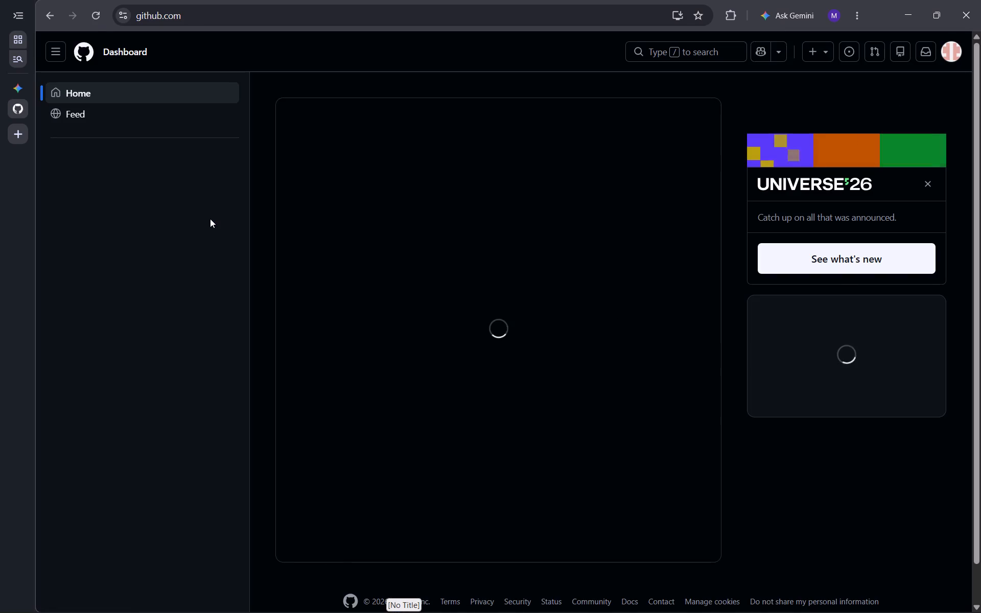
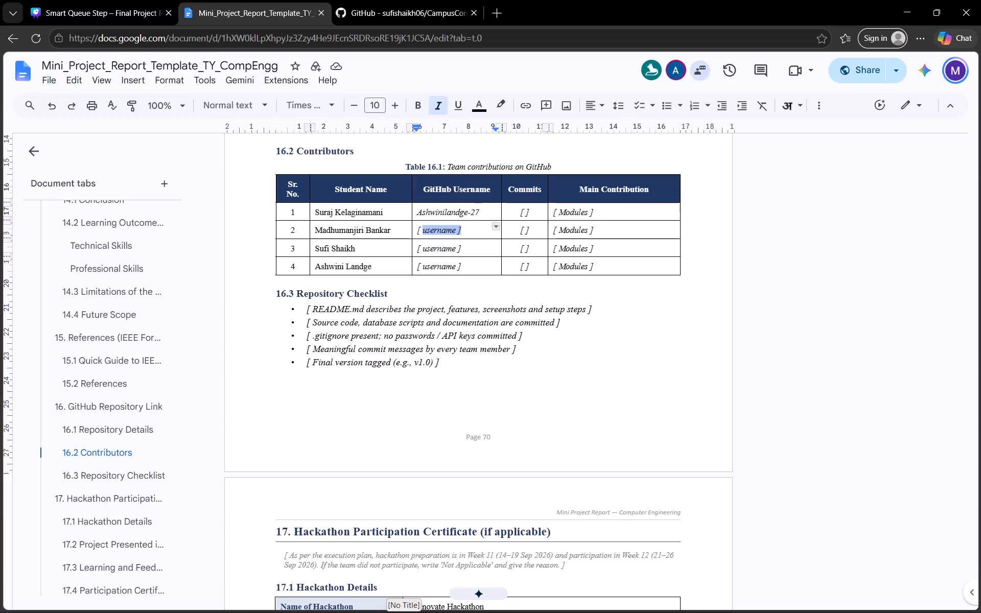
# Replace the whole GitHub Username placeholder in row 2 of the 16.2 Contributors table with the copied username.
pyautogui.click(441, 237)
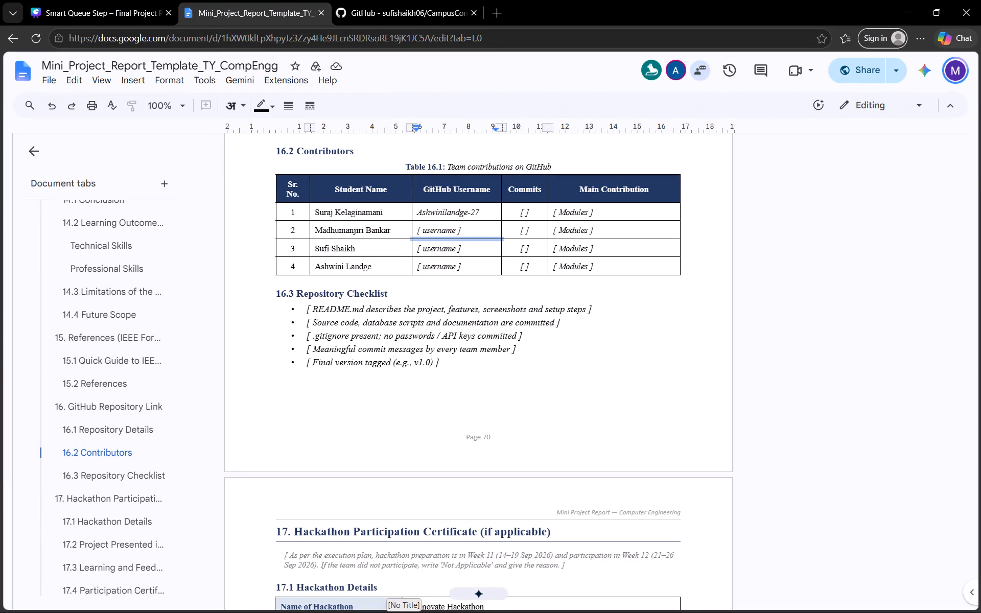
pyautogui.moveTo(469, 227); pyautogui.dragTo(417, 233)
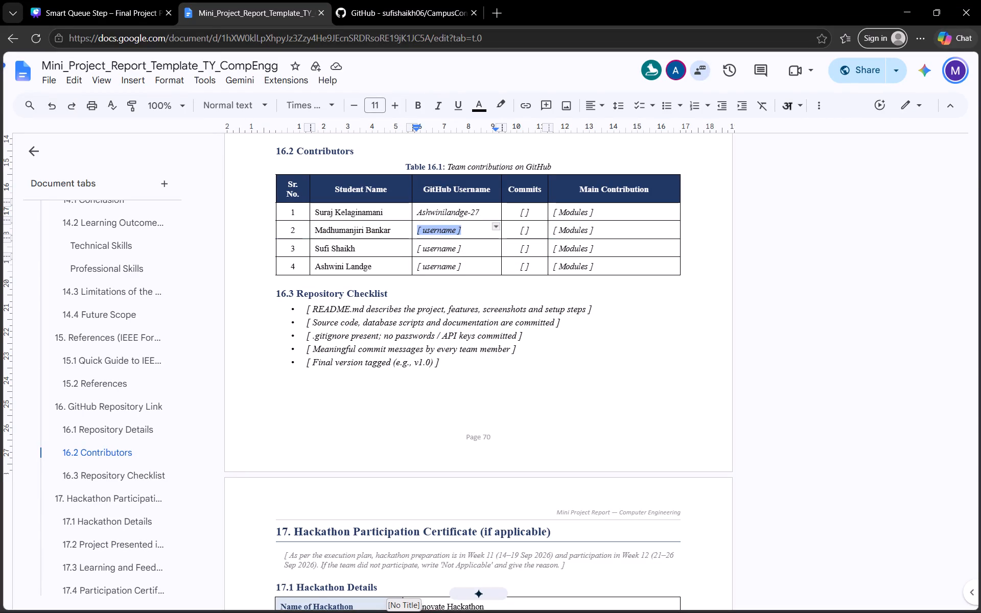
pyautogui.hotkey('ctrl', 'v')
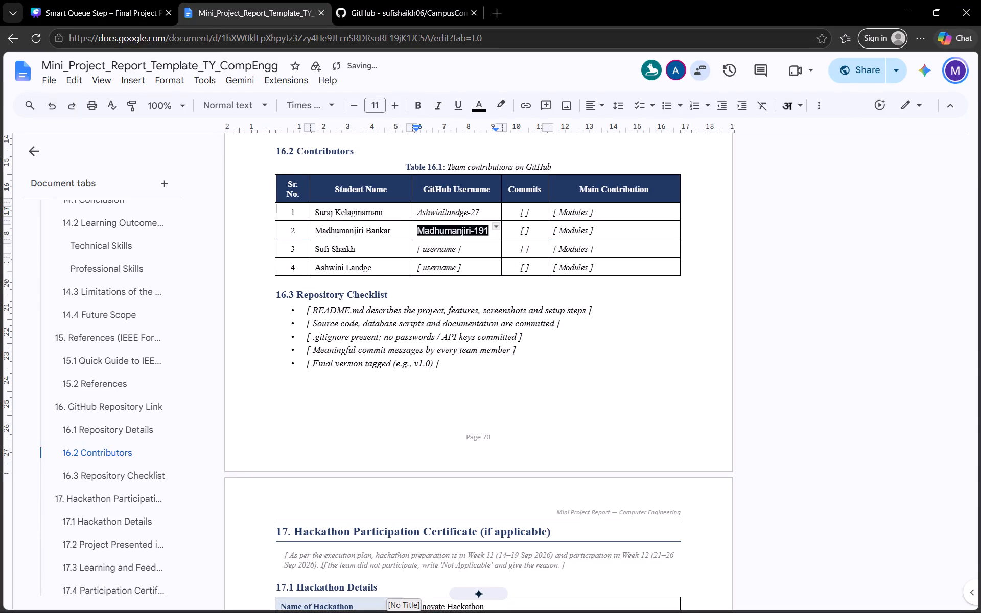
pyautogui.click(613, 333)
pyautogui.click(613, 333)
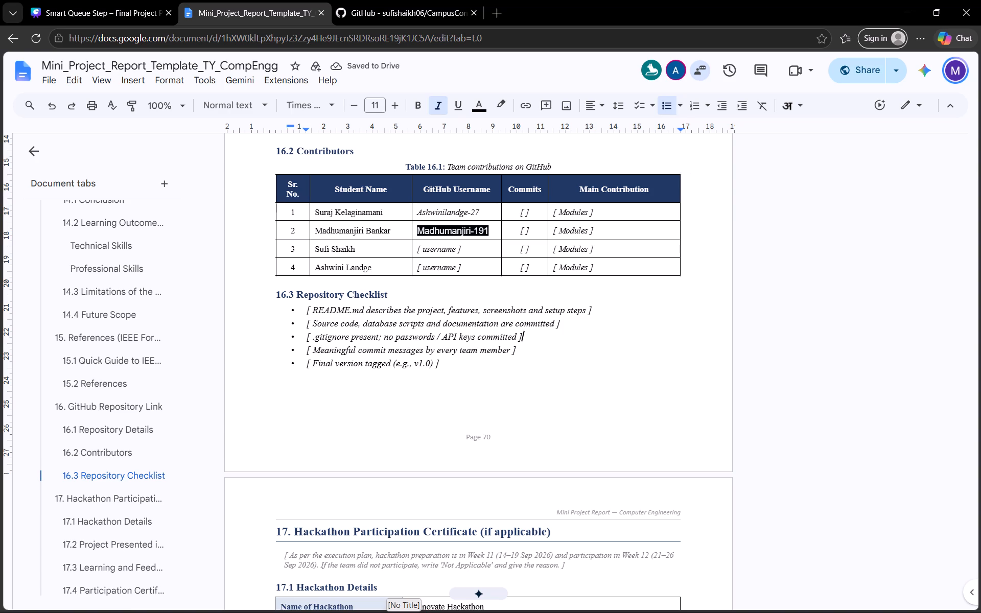
# Clear the pasted, dark-highlighted GitHub username from row 2 of the Contributors table and re-enter it, starting with M.
pyautogui.click(489, 247)
pyautogui.moveTo(488, 230); pyautogui.dragTo(415, 226)
pyautogui.press('BackSpace')
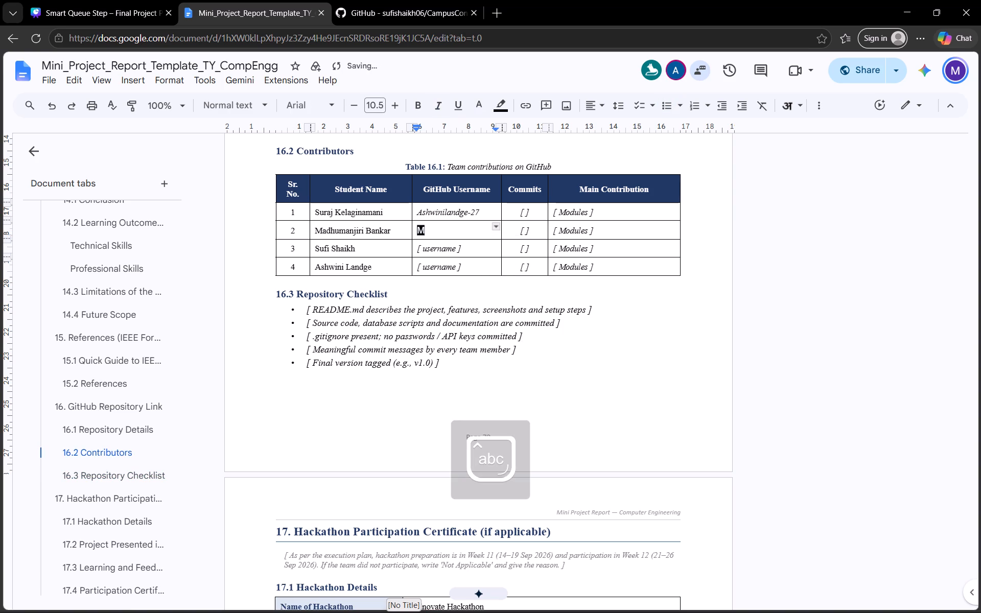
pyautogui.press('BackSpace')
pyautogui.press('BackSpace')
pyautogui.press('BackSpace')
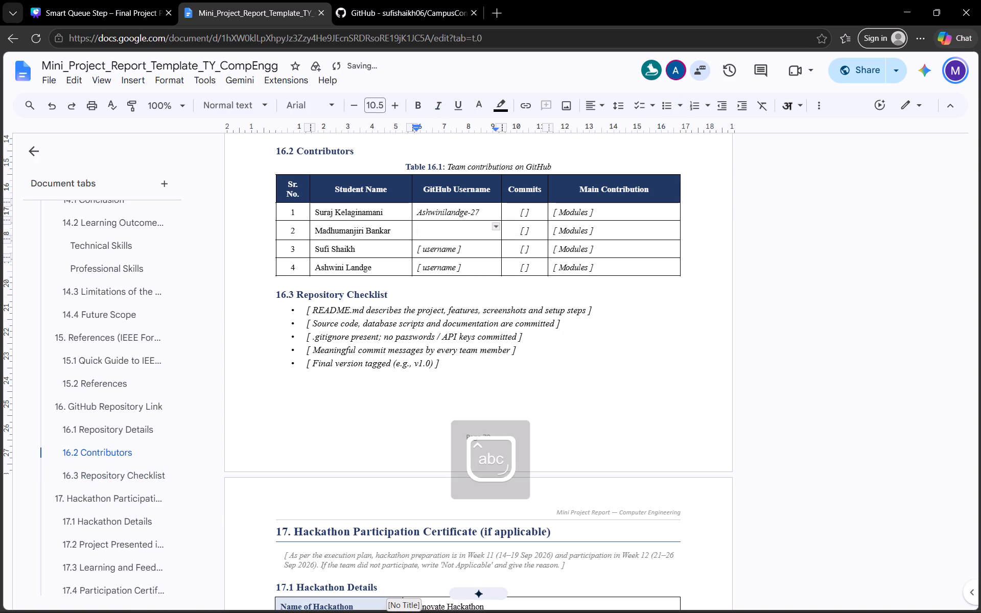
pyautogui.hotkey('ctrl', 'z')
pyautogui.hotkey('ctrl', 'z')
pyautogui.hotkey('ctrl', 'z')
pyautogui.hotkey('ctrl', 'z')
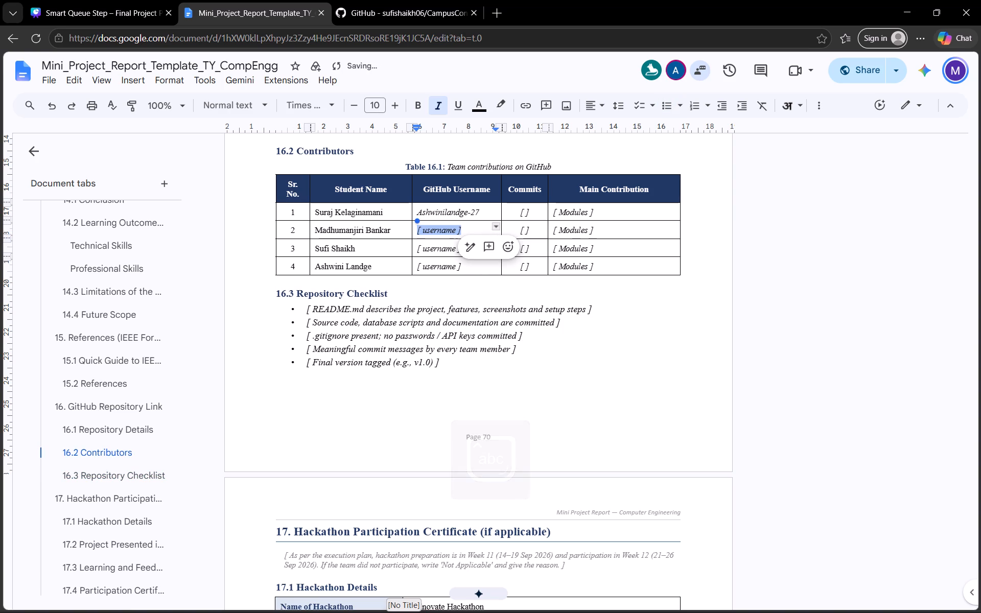
# Replace the GitHub Username placeholder in row 2 of Table 16.1 with that student's GitHub username, ending in -191.
pyautogui.click(444, 233)
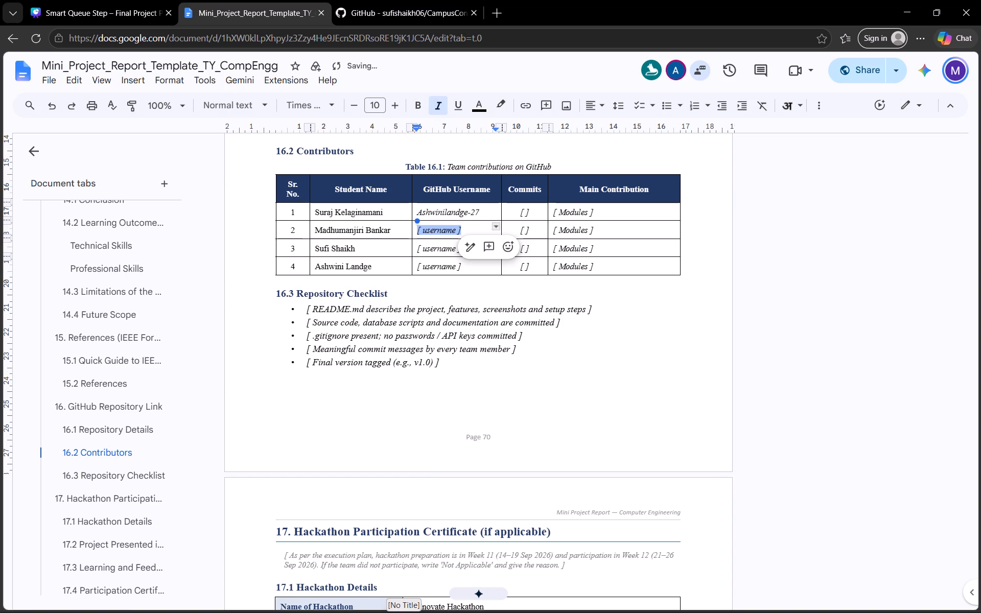
pyautogui.click(466, 231)
pyautogui.press('BackSpace')
pyautogui.press('BackSpace')
pyautogui.press('BackSpace')
pyautogui.press('BackSpace')
pyautogui.press('BackSpace')
pyautogui.press('BackSpace')
pyautogui.press('BackSpace')
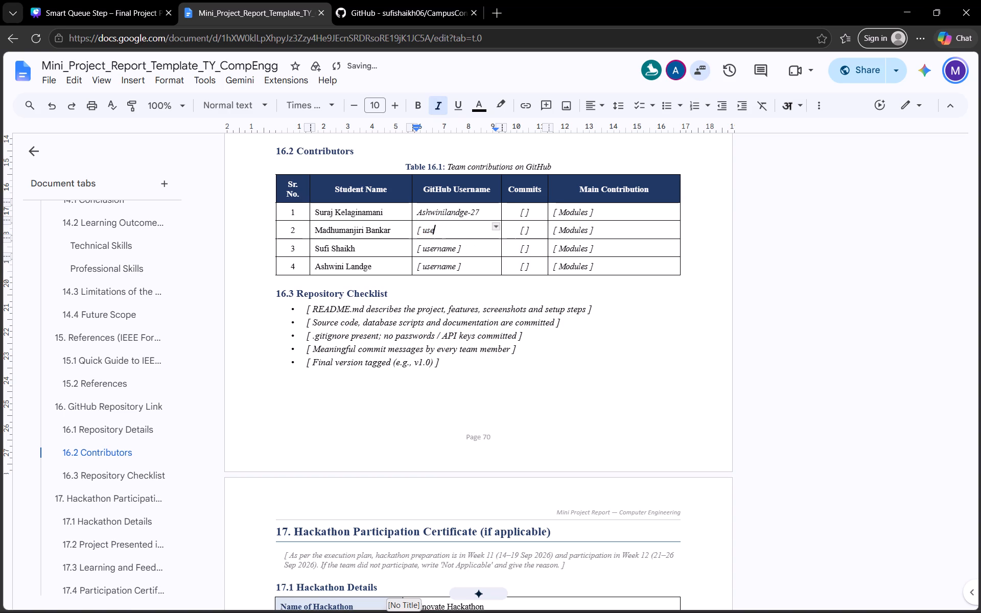
pyautogui.press('BackSpace')
pyautogui.press('BackSpace')
pyautogui.press('BackSpace')
pyautogui.press('BackSpace')
pyautogui.press('BackSpace')
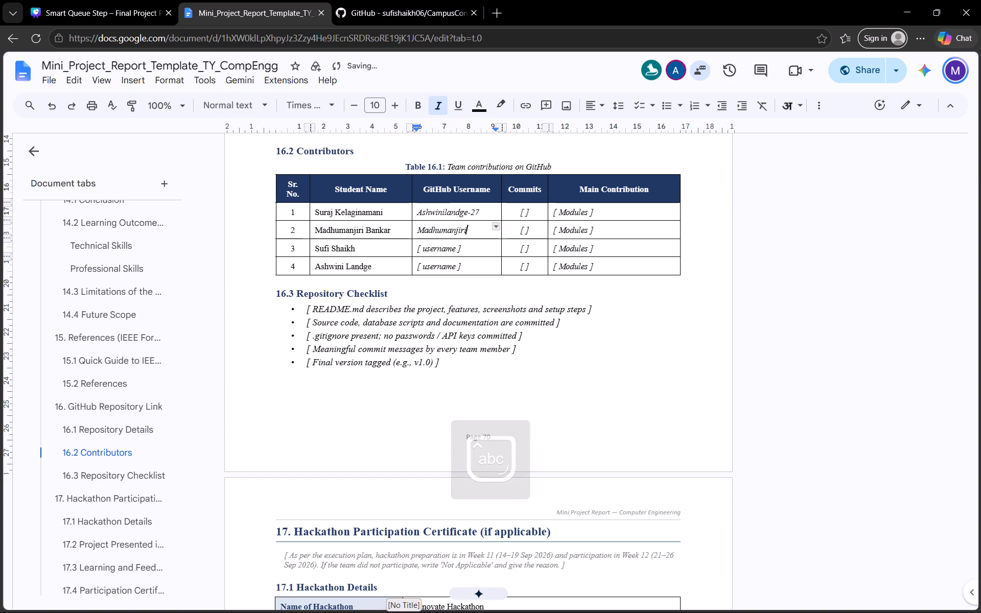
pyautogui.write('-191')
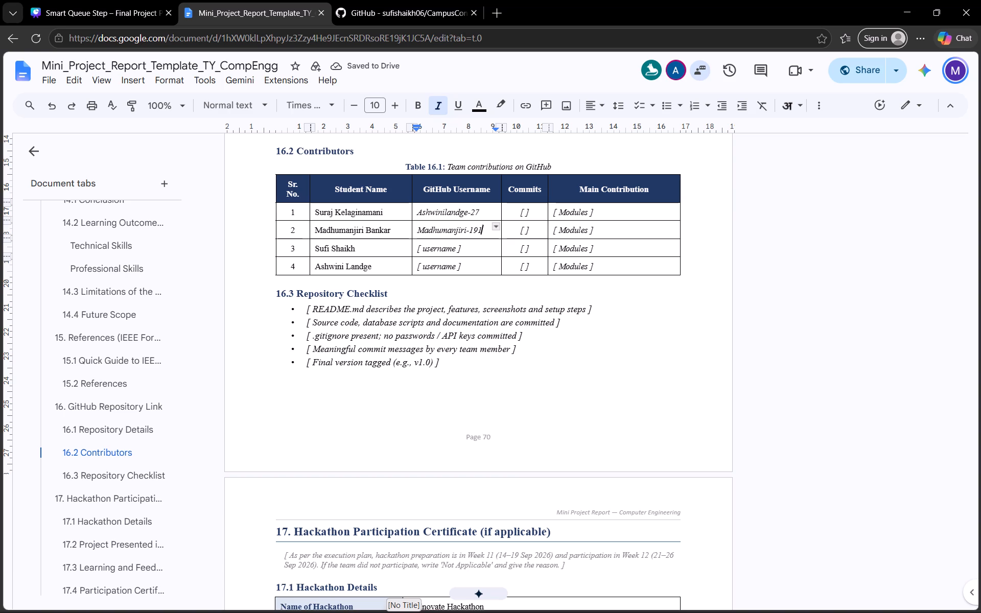
# Correct the misspelled hackathon name in the 17.1 Hackathon Details table to AI Innovate Hackathon.
pyautogui.scroll(-2, 482, 312)
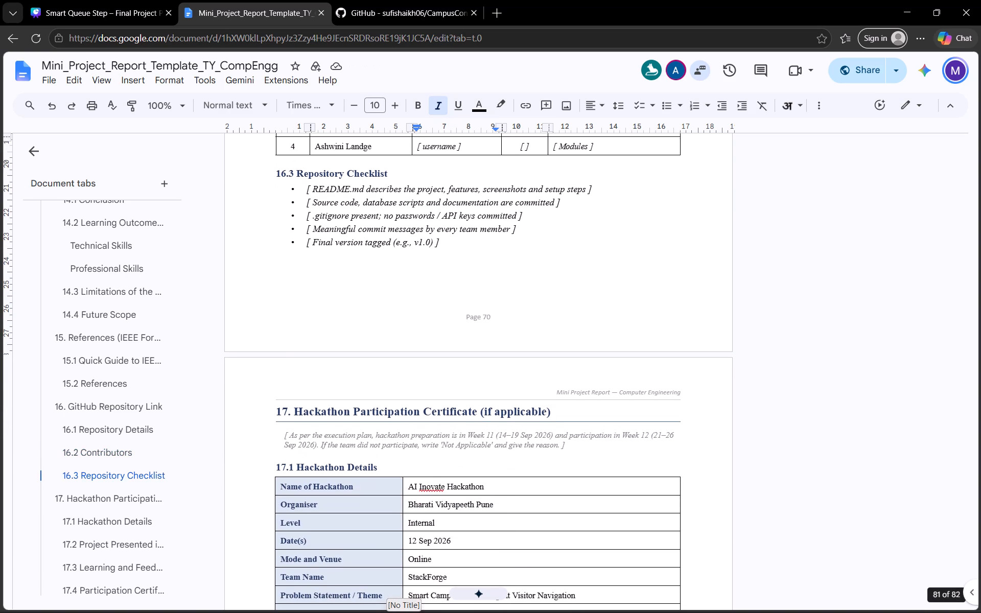
pyautogui.scroll(-1, 482, 312)
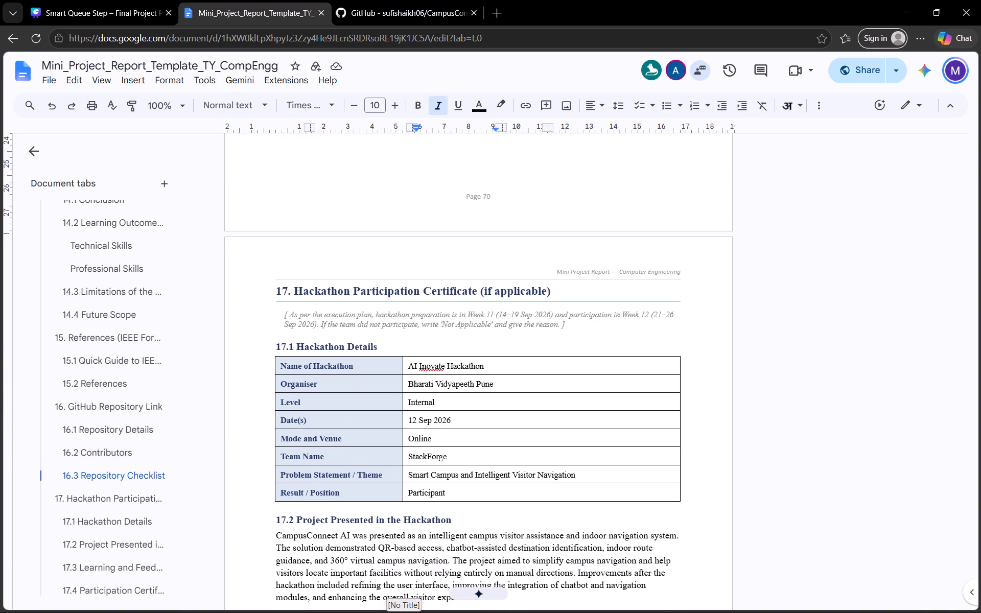
pyautogui.click(425, 369)
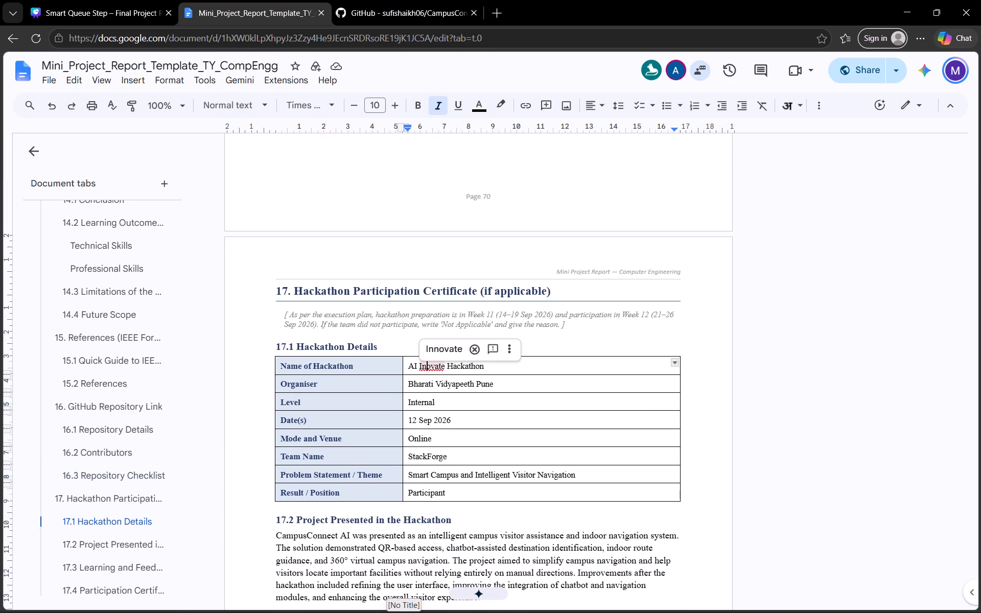
pyautogui.click(425, 369)
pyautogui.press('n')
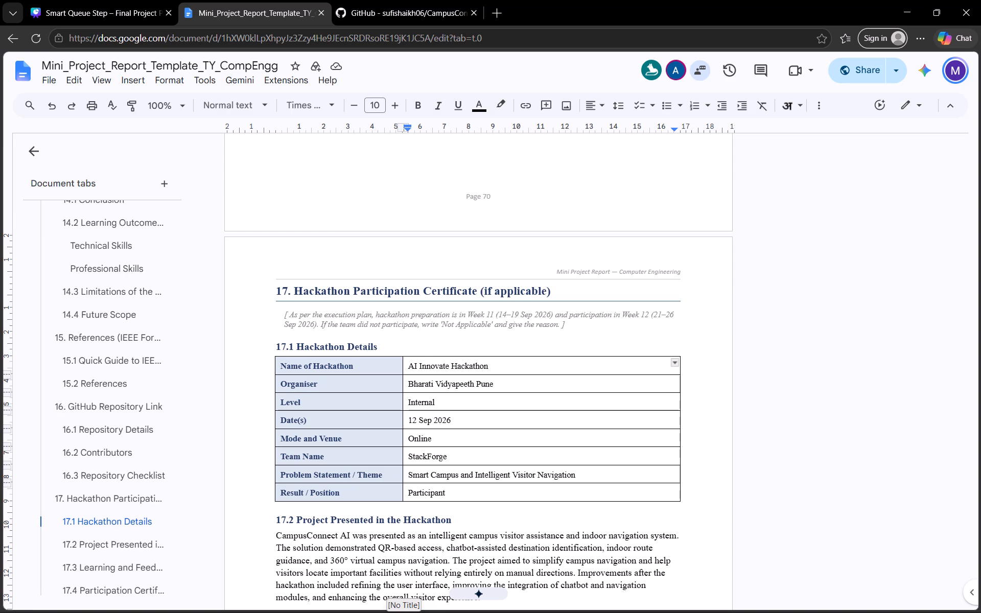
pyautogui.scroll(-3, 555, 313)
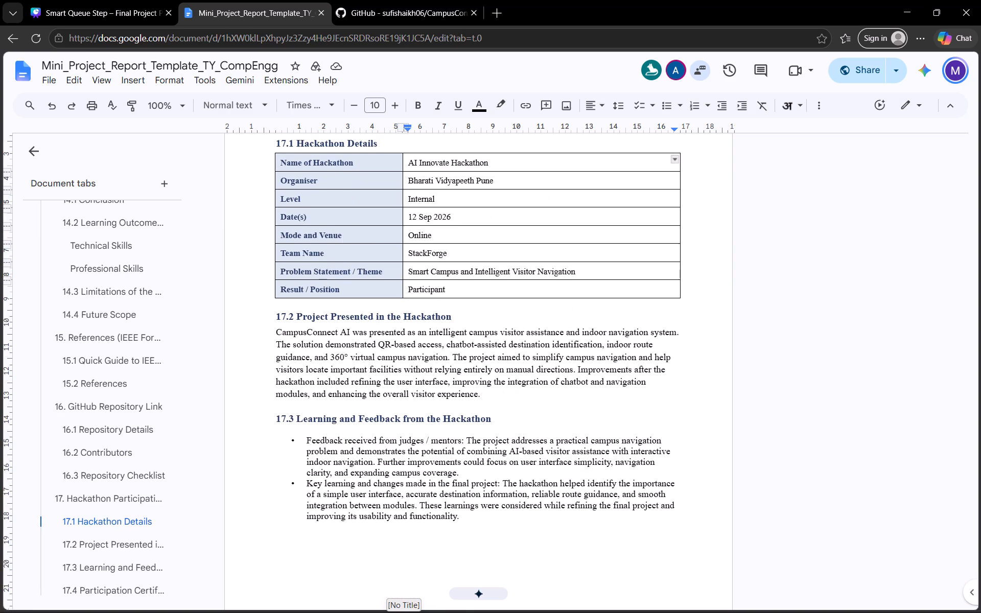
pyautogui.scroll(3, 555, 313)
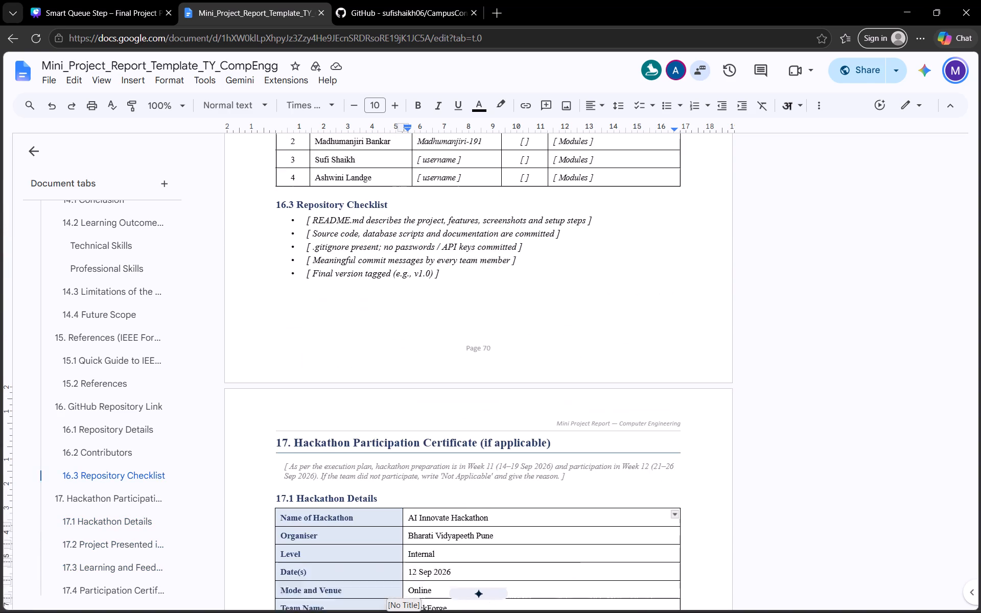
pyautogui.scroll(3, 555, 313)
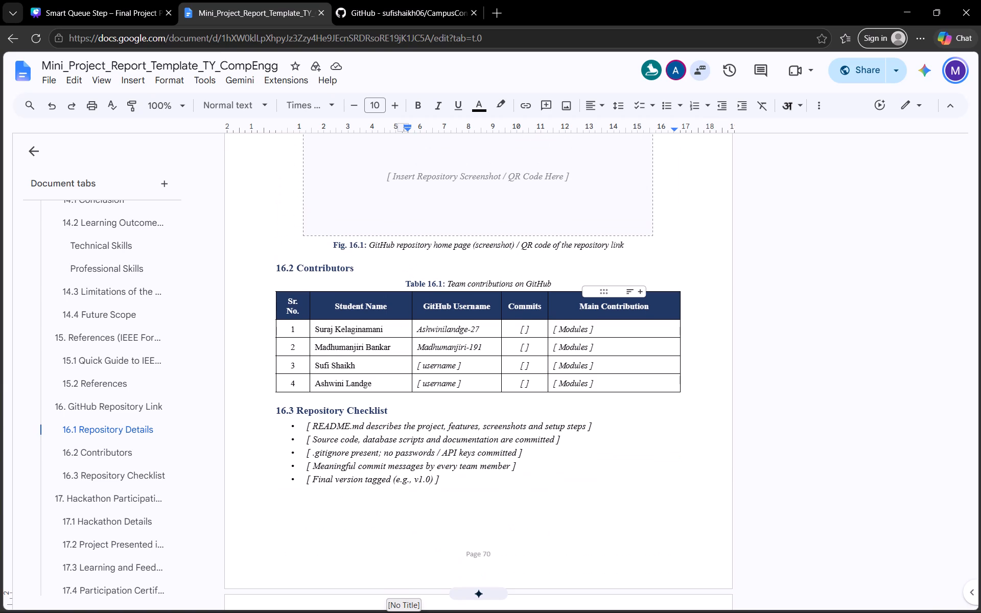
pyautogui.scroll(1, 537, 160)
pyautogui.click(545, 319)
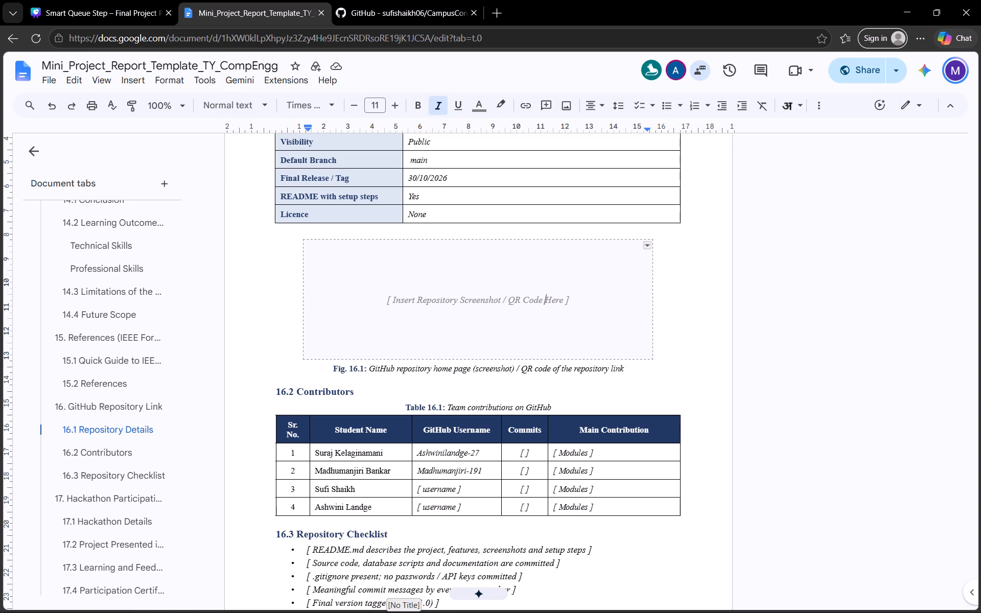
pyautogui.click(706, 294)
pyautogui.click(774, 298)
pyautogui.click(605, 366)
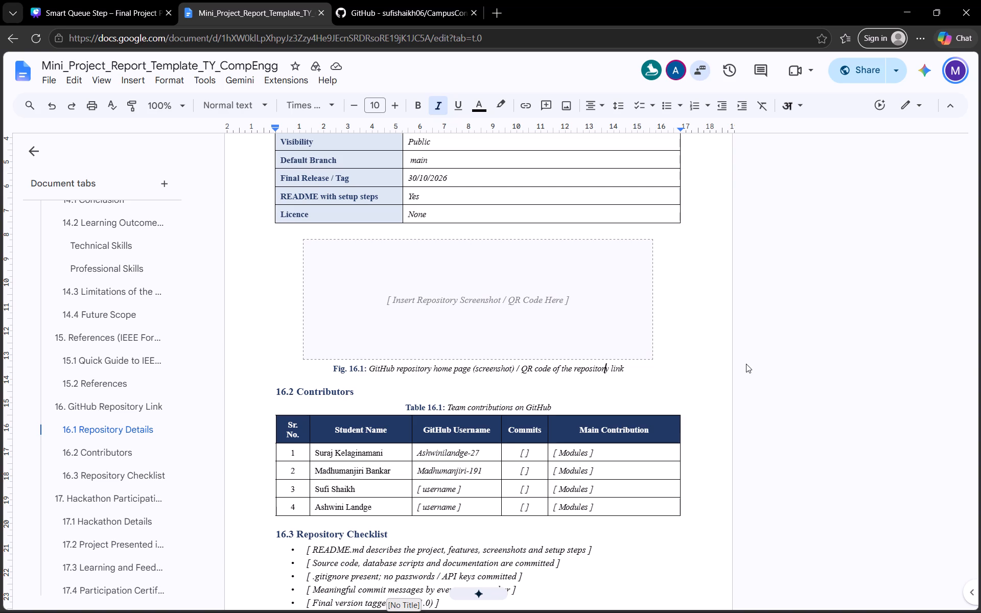
# Replace the GitHub Username placeholder in row 3 of Table 16.1 with the CampusConnect repository owner's lowercase username, briefly switching to GitHub in Chrome.
pyautogui.moveTo(466, 487); pyautogui.dragTo(442, 486)
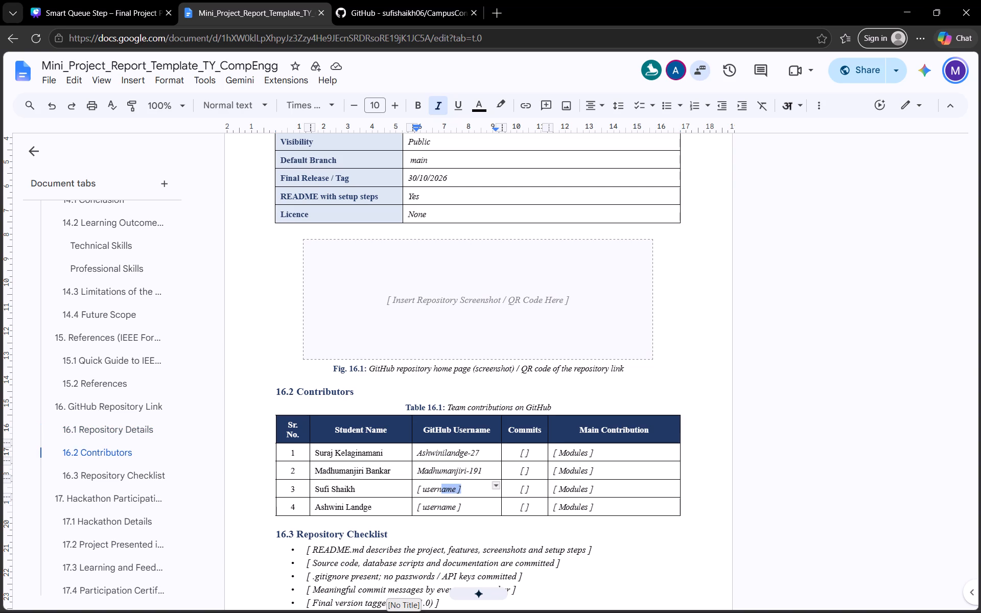
pyautogui.moveTo(442, 486); pyautogui.dragTo(416, 485)
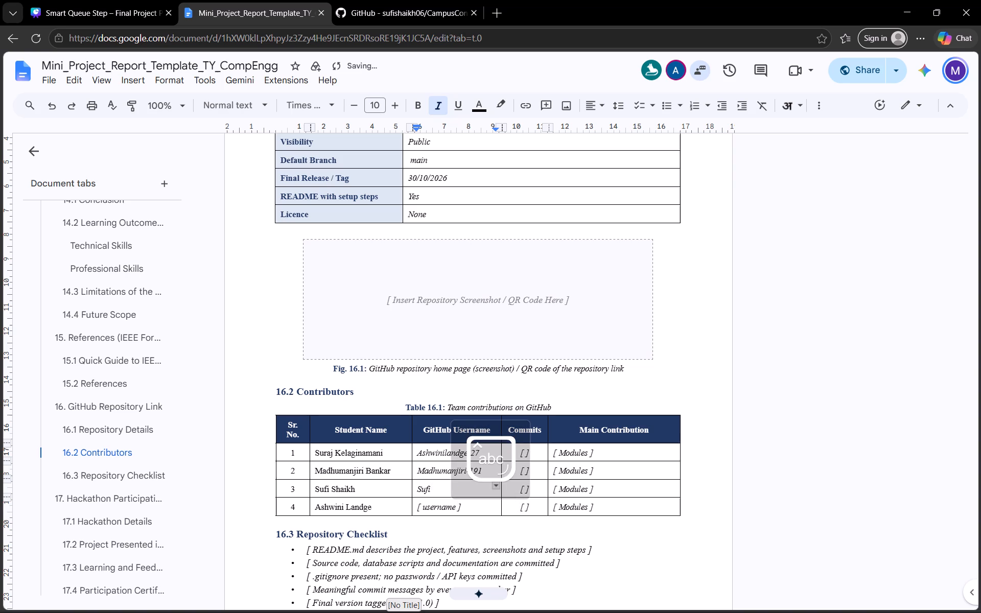
pyautogui.press('BackSpace')
pyautogui.press('BackSpace')
pyautogui.press('BackSpace')
pyautogui.press('BackSpace')
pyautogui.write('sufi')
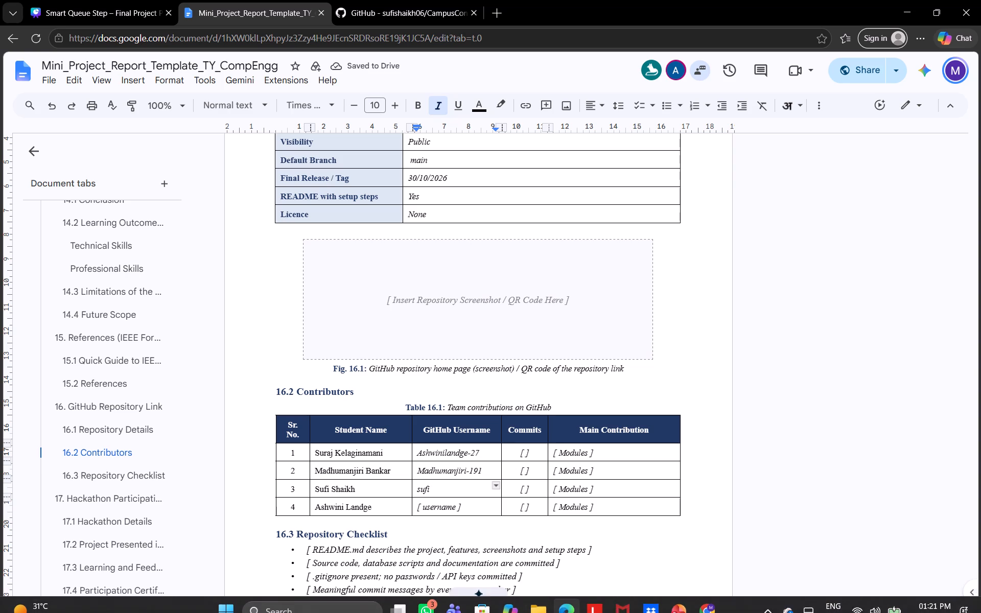
pyautogui.click(710, 598)
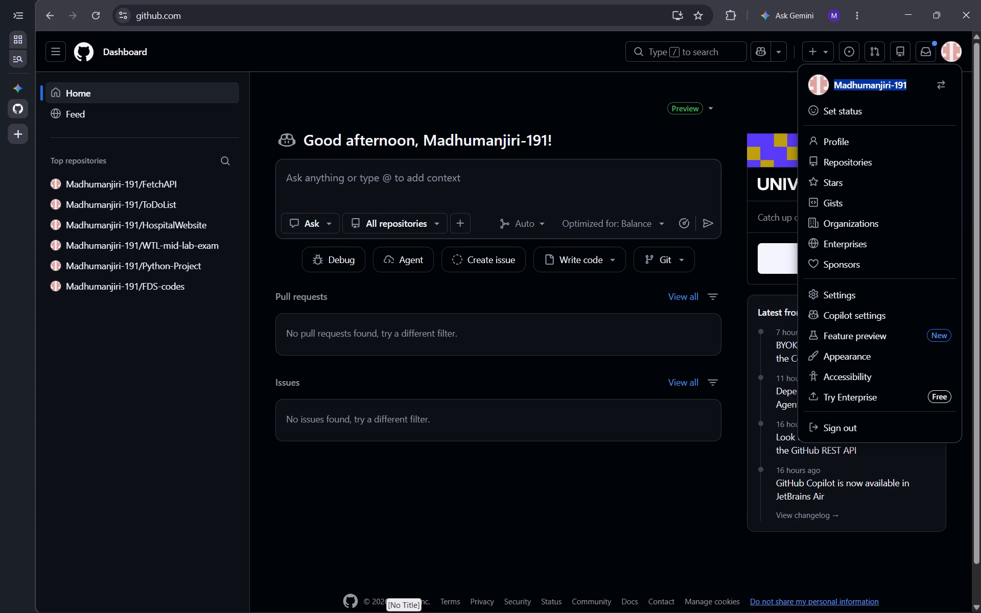
pyautogui.click(674, 596)
pyautogui.click(559, 596)
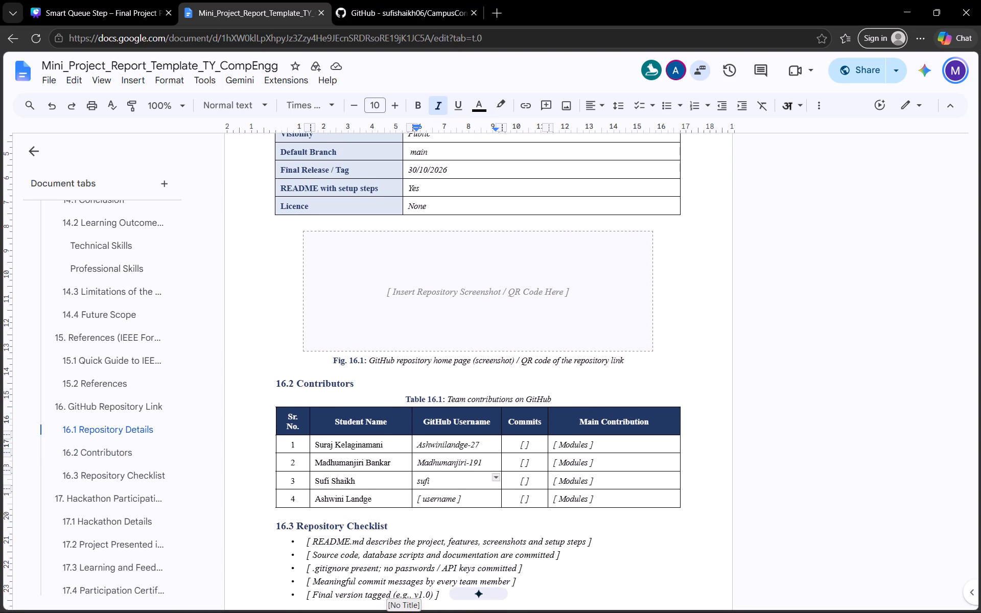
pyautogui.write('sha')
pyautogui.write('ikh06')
# Replace the GitHub Username placeholder in row 4 of Table 16.1 with a username starting with Suraj.
pyautogui.moveTo(468, 499); pyautogui.dragTo(423, 501)
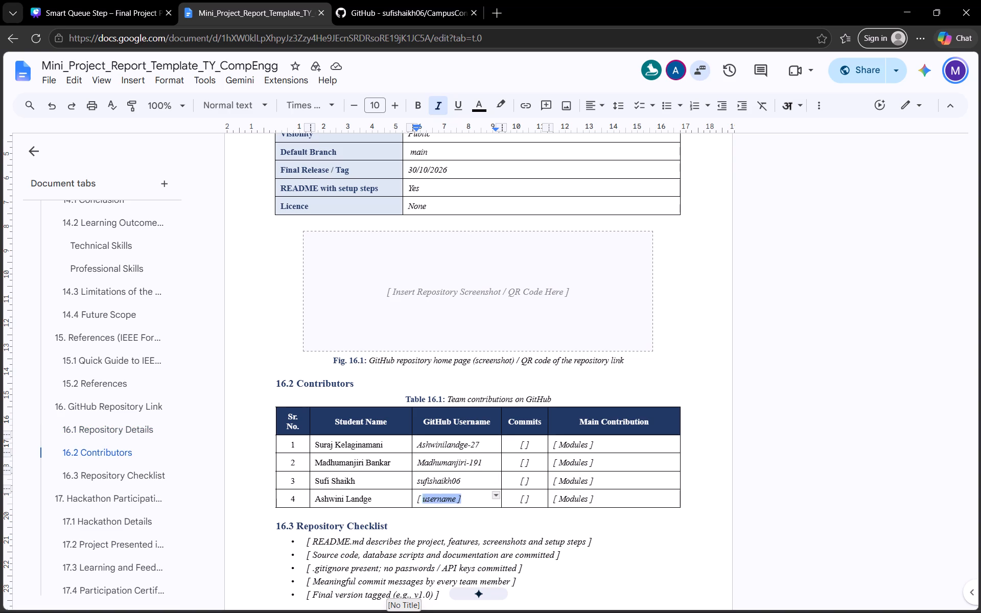
pyautogui.moveTo(423, 501); pyautogui.dragTo(421, 501)
pyautogui.moveTo(421, 501); pyautogui.dragTo(416, 499)
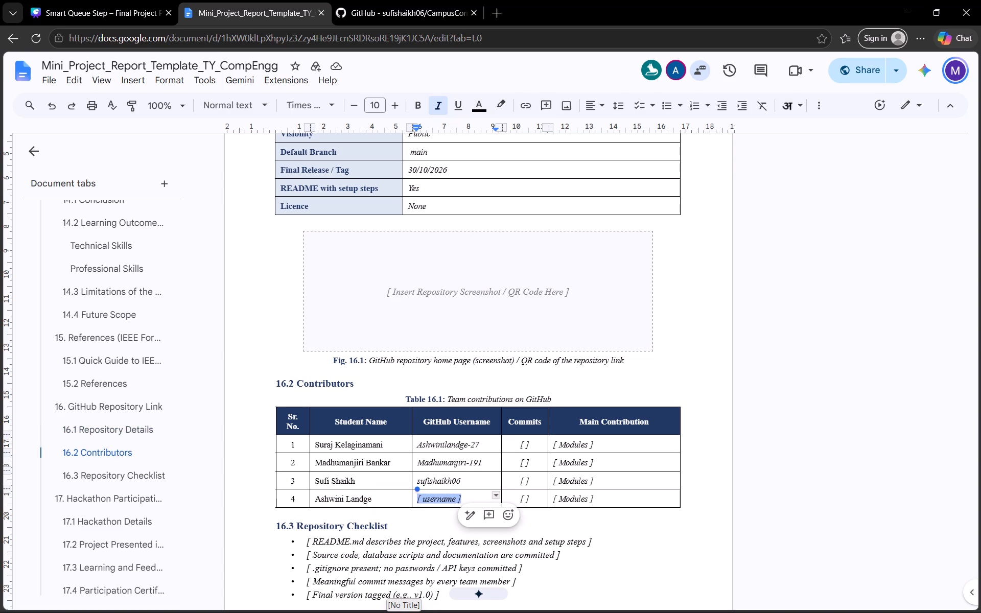
pyautogui.press('BackSpace')
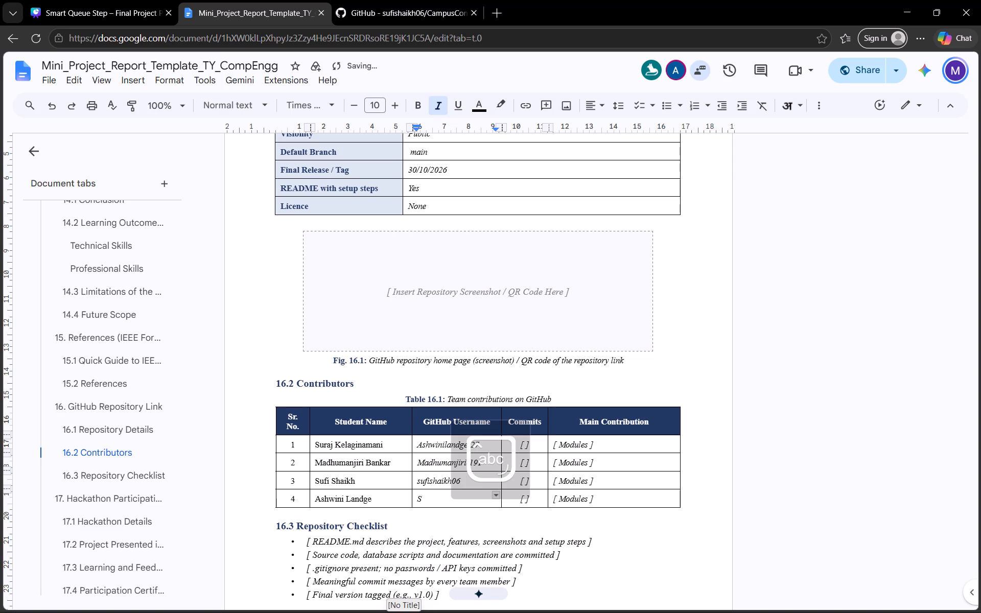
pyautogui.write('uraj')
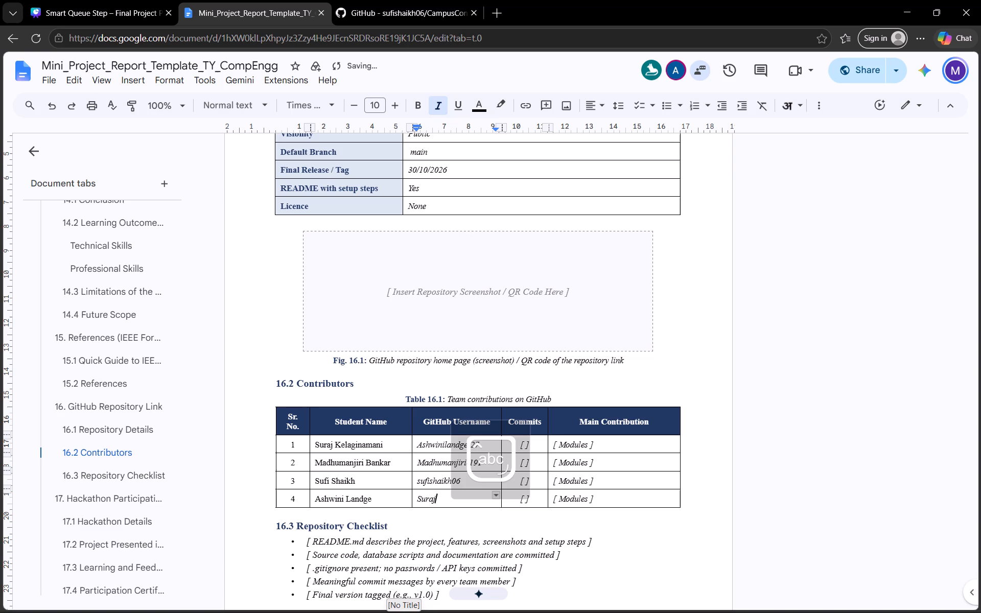
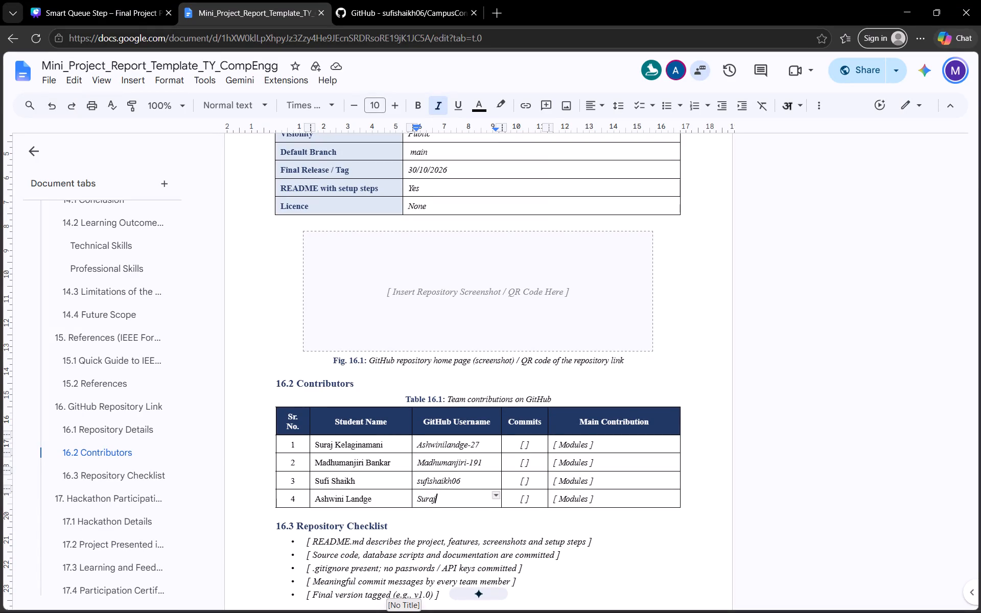
# Complete the GitHub username in row 4 of Table 16.1 by appending the surname of the student listed in row 1.
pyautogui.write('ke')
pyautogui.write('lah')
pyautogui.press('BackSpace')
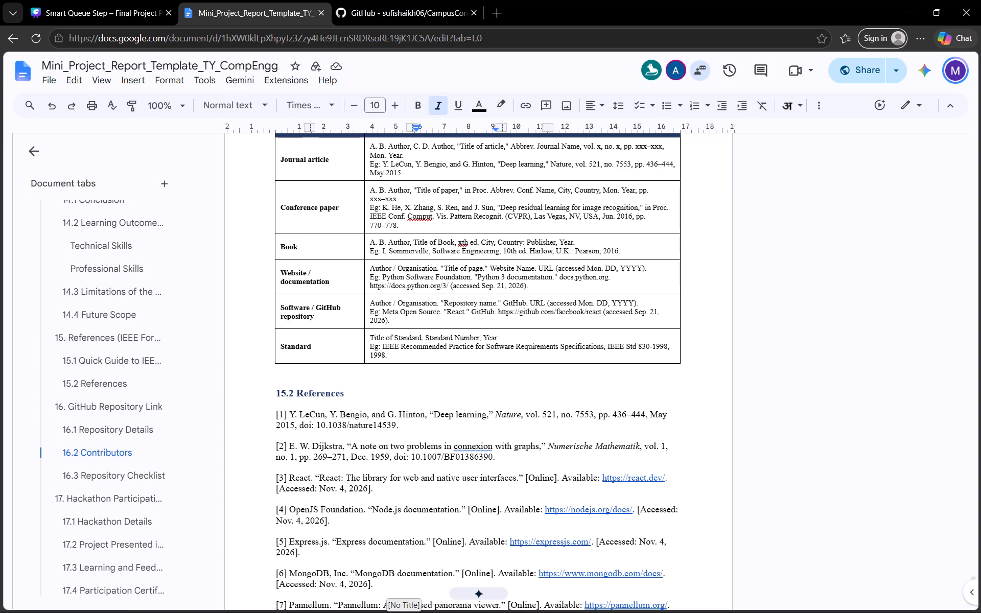
pyautogui.scroll(5, 406, 415)
pyautogui.scroll(-1, 406, 415)
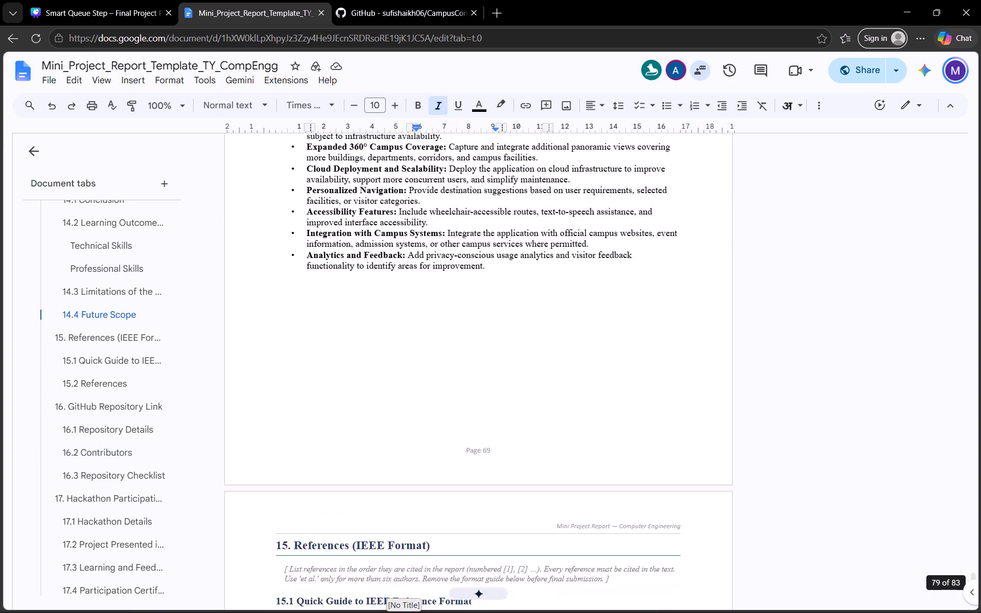
pyautogui.scroll(-3, 406, 415)
pyautogui.scroll(-1, 410, 463)
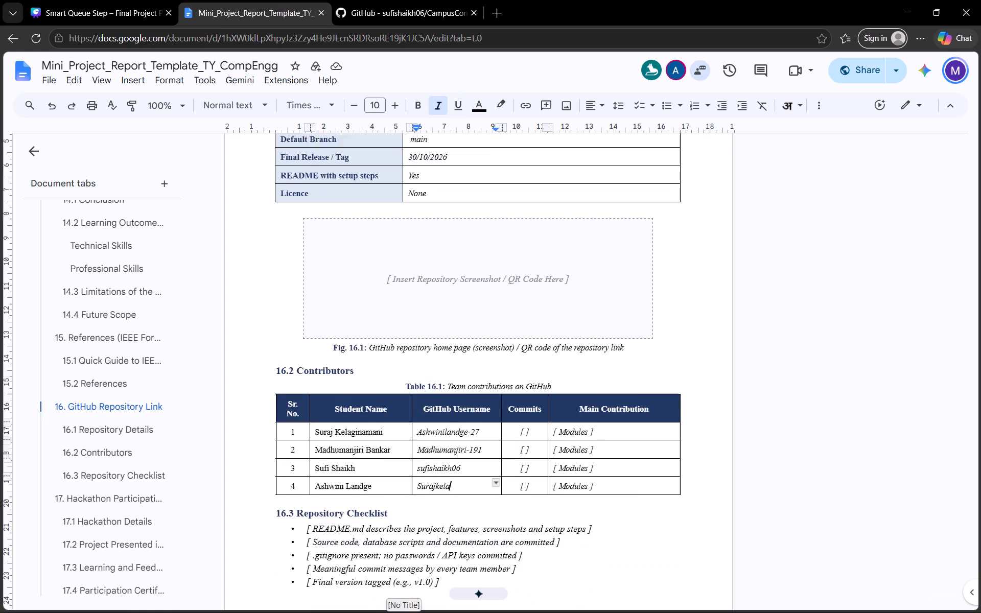
pyautogui.scroll(-1, 410, 463)
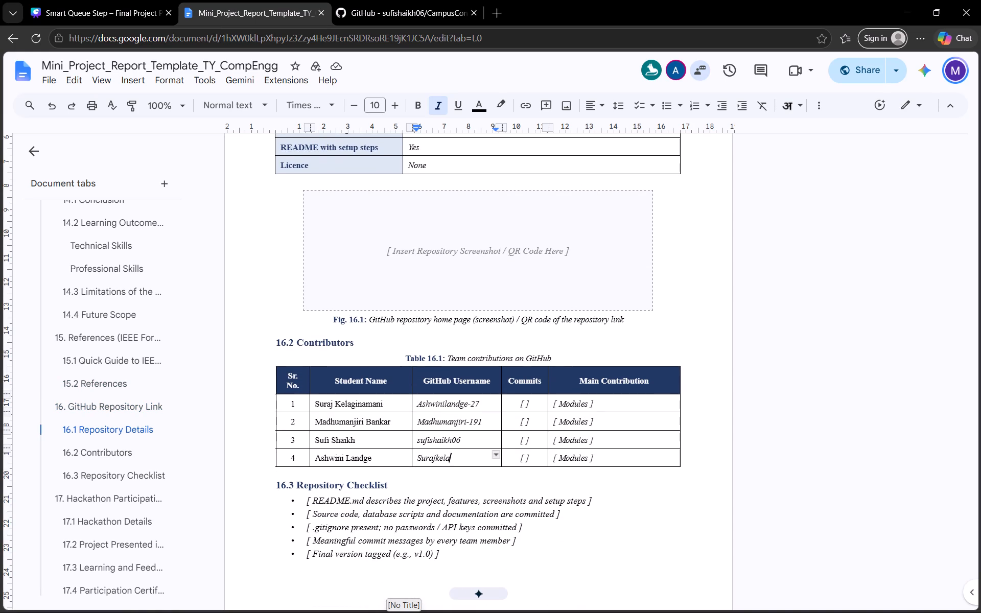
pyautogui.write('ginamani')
# Review report sections 16.1 through 17.1 for remaining placeholders and check them against the CampusConnect repository page on GitHub.
pyautogui.scroll(-2, 554, 478)
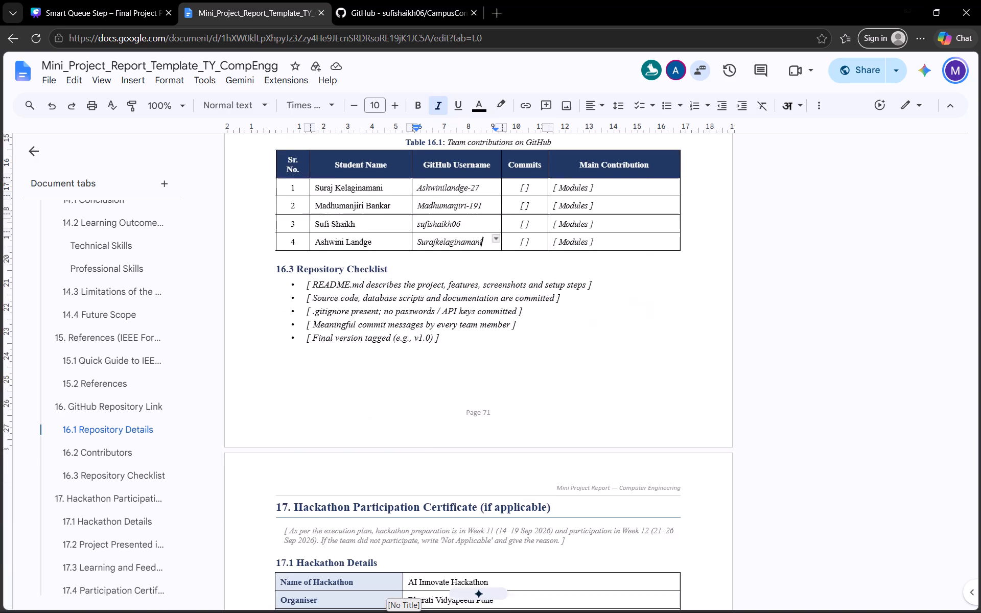
pyautogui.scroll(-2, 554, 478)
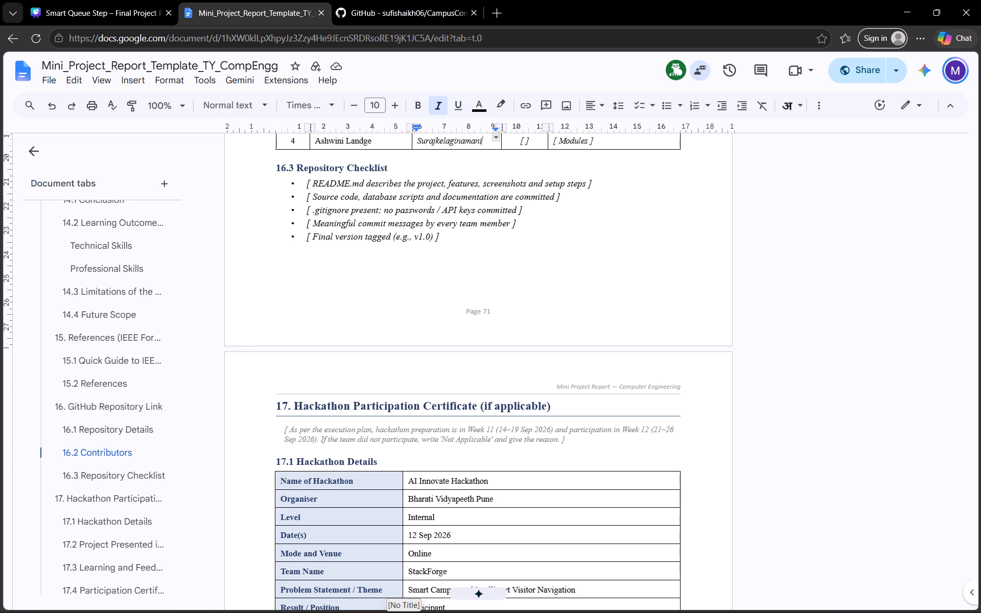
pyautogui.scroll(4, 554, 478)
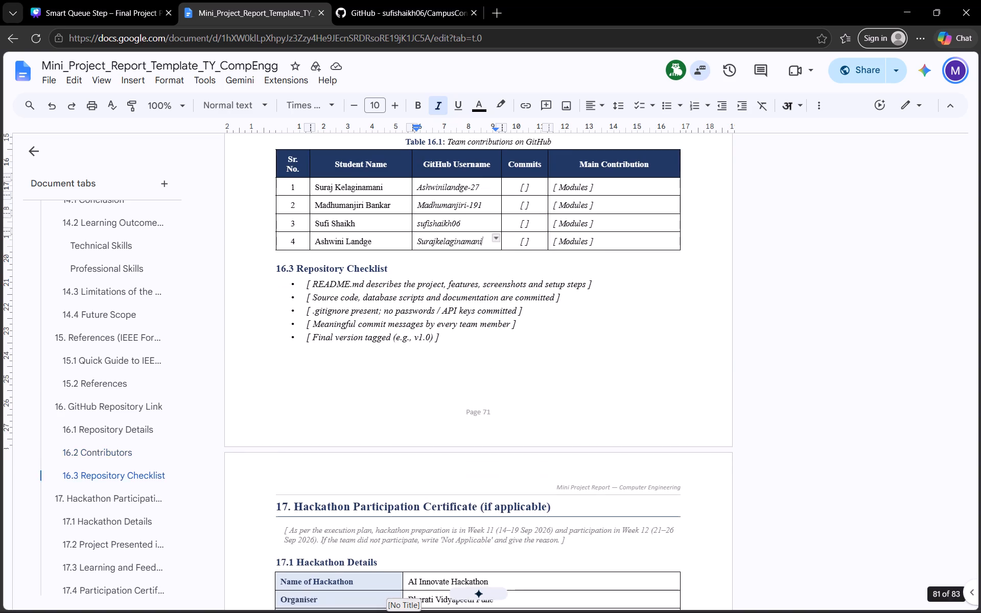
pyautogui.scroll(2, 590, 220)
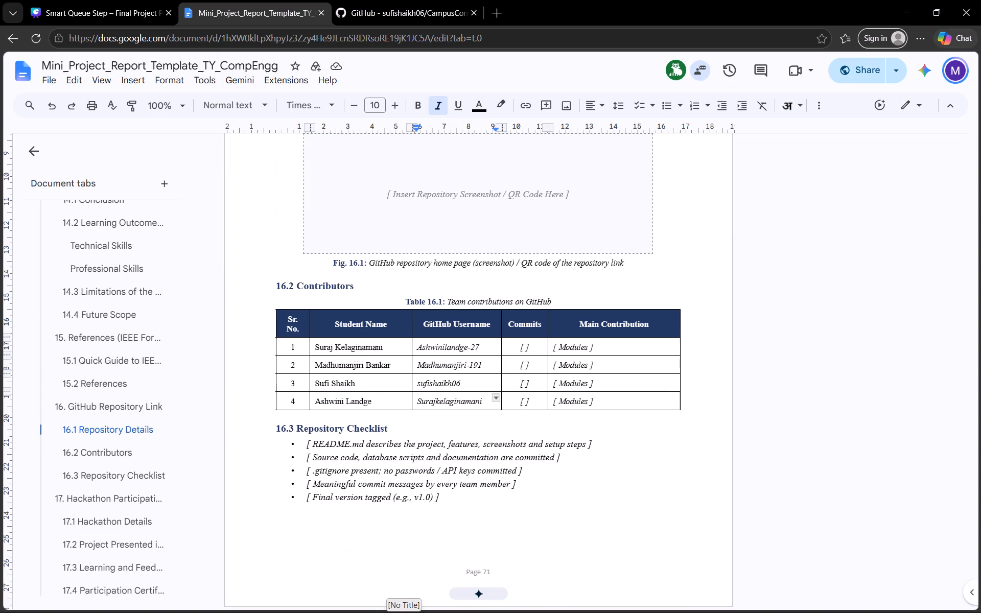
pyautogui.scroll(2, 590, 220)
pyautogui.click(395, 0)
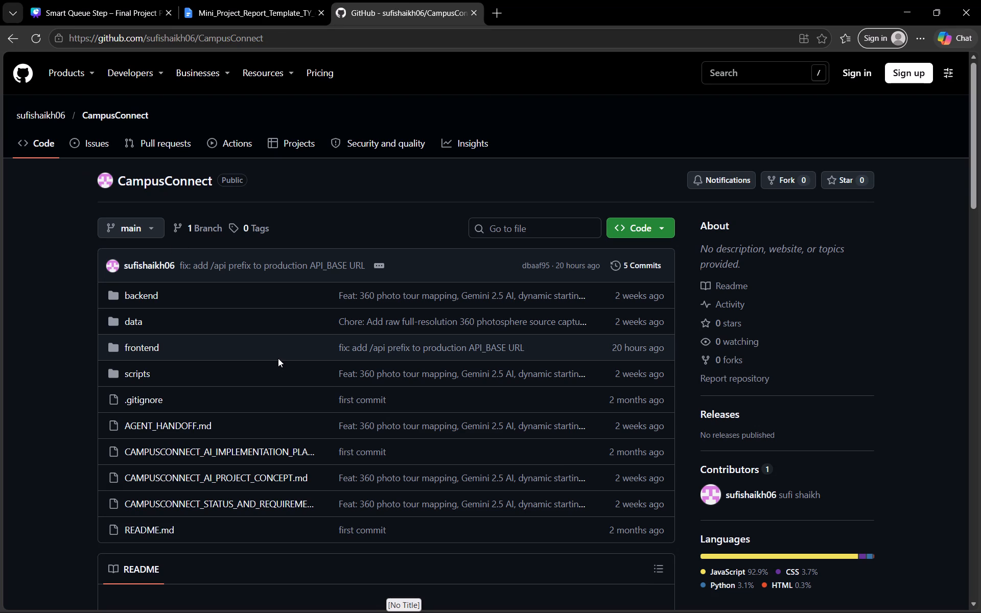
pyautogui.click(235, 0)
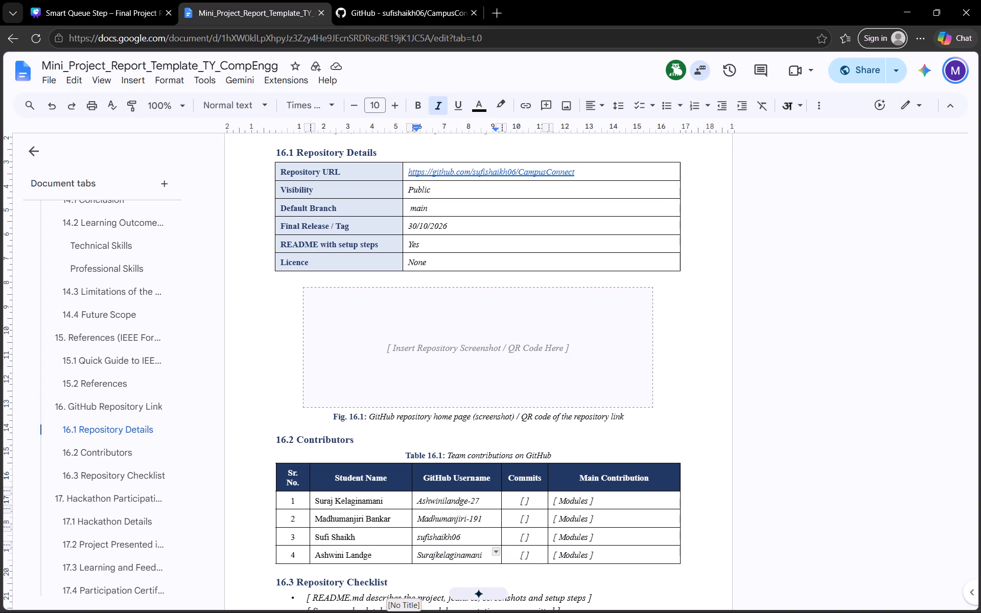
pyautogui.click(360, 0)
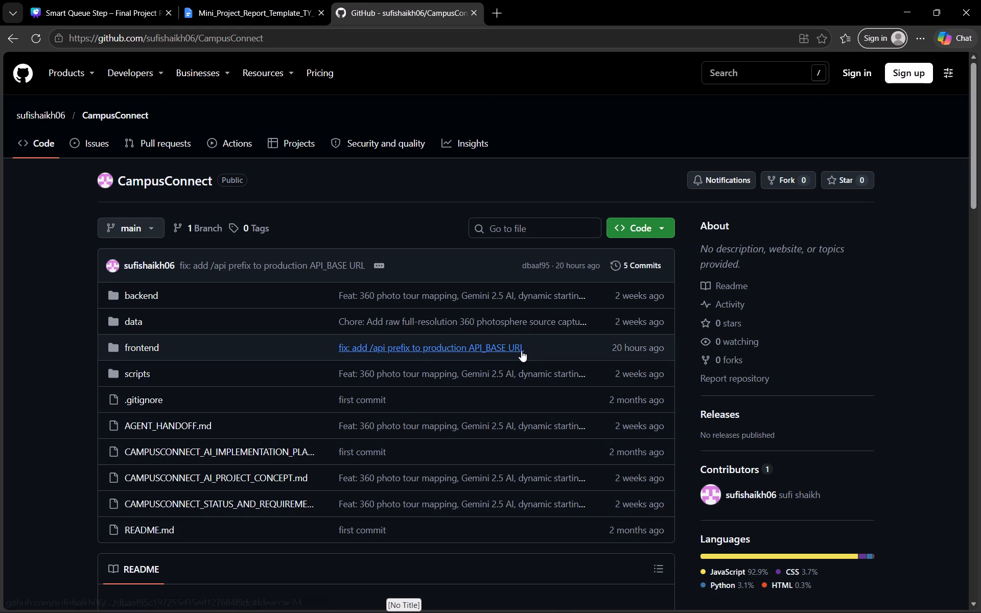
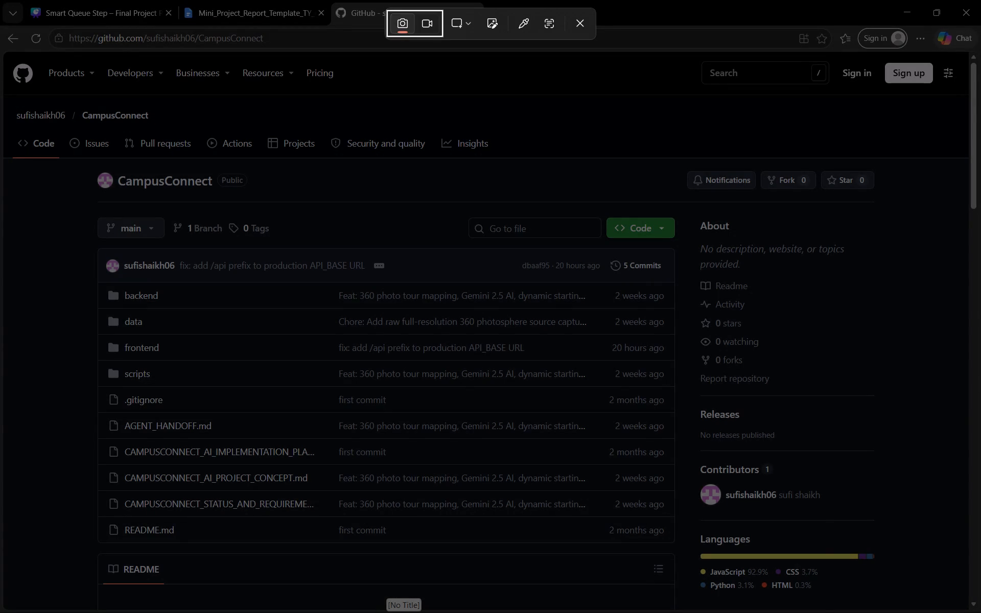
# Capture a screenshot of the CampusConnect repository home page, from the repository name down to the README heading and including the About column.
pyautogui.moveTo(8, 95); pyautogui.dragTo(284, 606)
pyautogui.scroll(1, 227, 502)
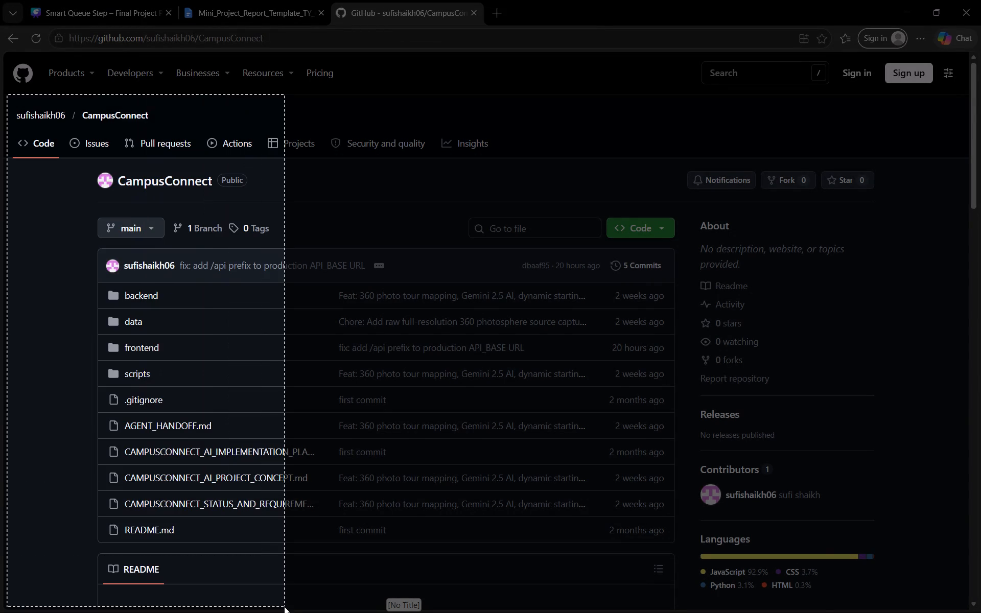
pyautogui.moveTo(284, 606); pyautogui.dragTo(813, 611)
pyautogui.hscroll(3, 381, 612)
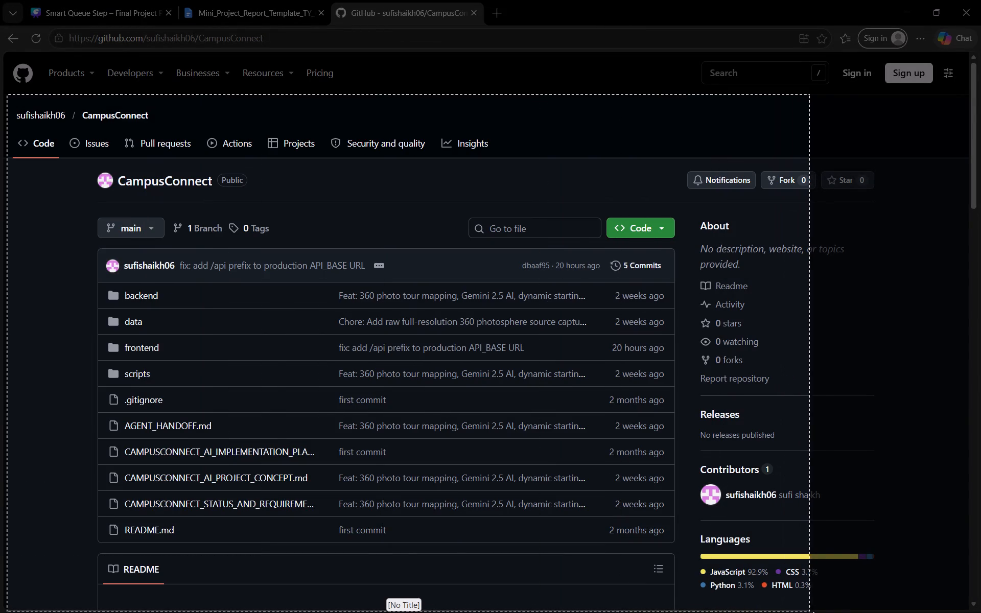
pyautogui.moveTo(813, 611); pyautogui.dragTo(895, 594)
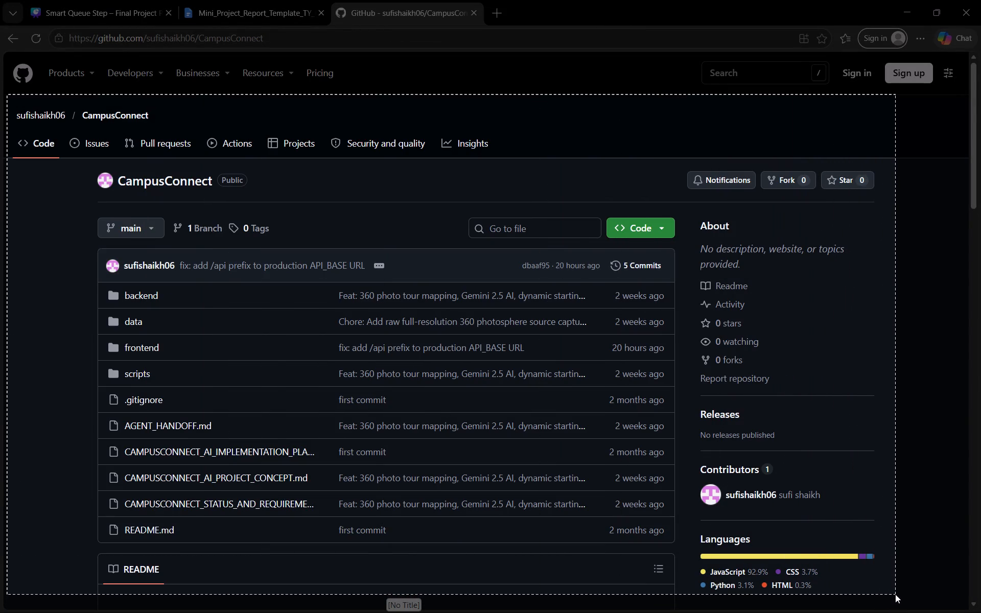
pyautogui.moveTo(895, 594); pyautogui.dragTo(900, 594)
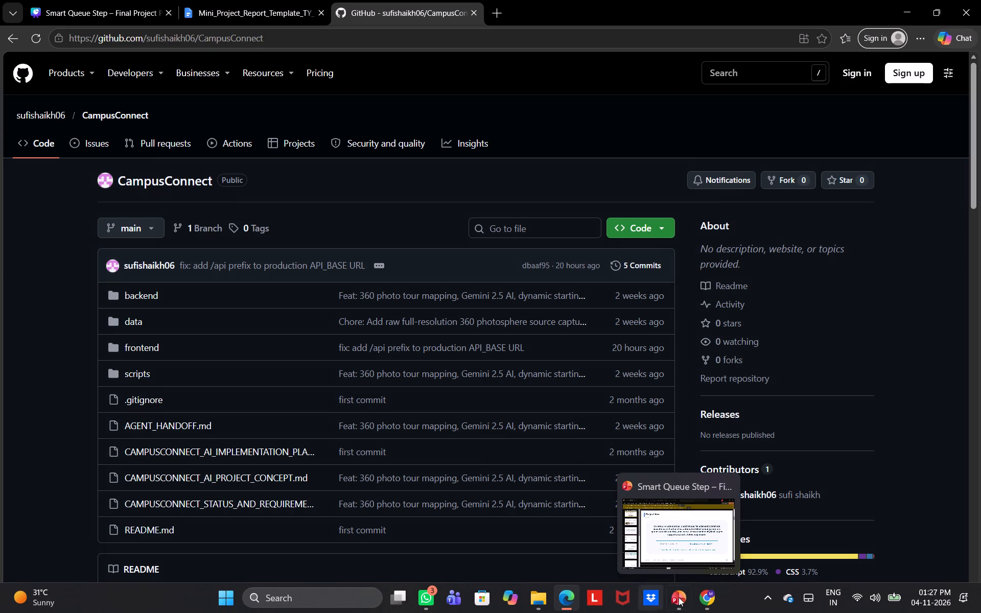
# Paste the captured repository screenshot into the Fig. 16.1 placeholder box in the report's section 16.1.
pyautogui.click(260, 0)
pyautogui.click(461, 375)
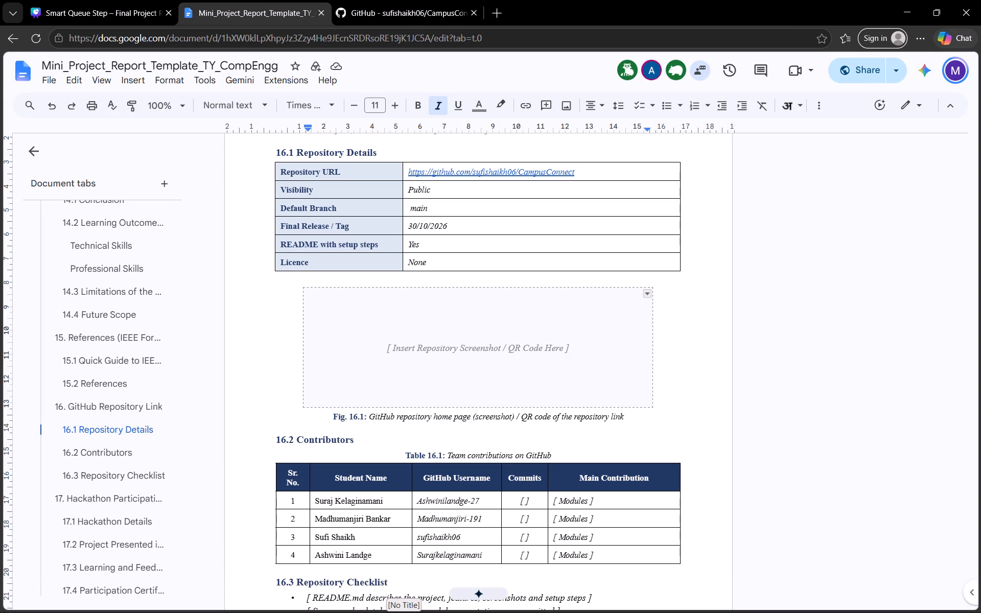
pyautogui.click(643, 296)
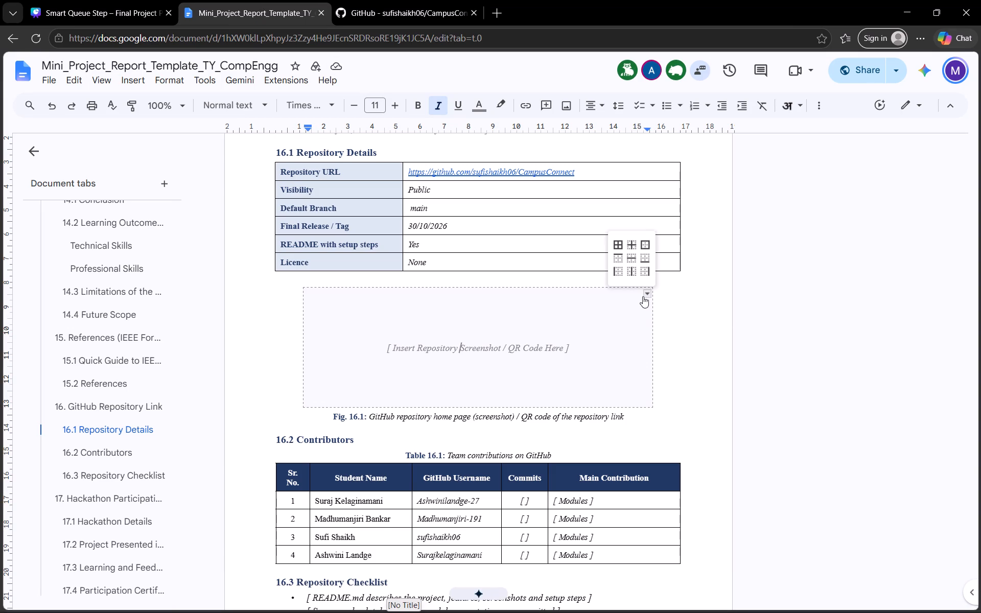
pyautogui.click(528, 351)
pyautogui.hotkey('ctrl', 'v')
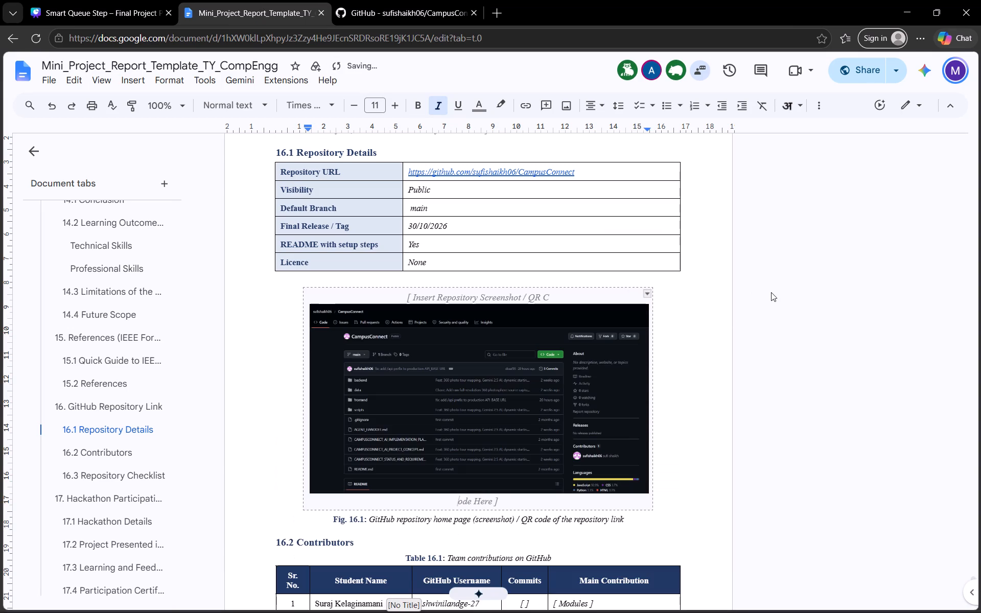
# Delete the leftover "[ Insert Repository Screenshot / QR Code Here ]" placeholder text above and below the pasted screenshot.
pyautogui.click(512, 511)
pyautogui.click(502, 506)
pyautogui.press('BackSpace')
pyautogui.press('BackSpace')
pyautogui.press('BackSpace')
pyautogui.press('BackSpace')
pyautogui.press('BackSpace')
pyautogui.press('BackSpace')
pyautogui.press('BackSpace')
pyautogui.press('BackSpace')
pyautogui.press('BackSpace')
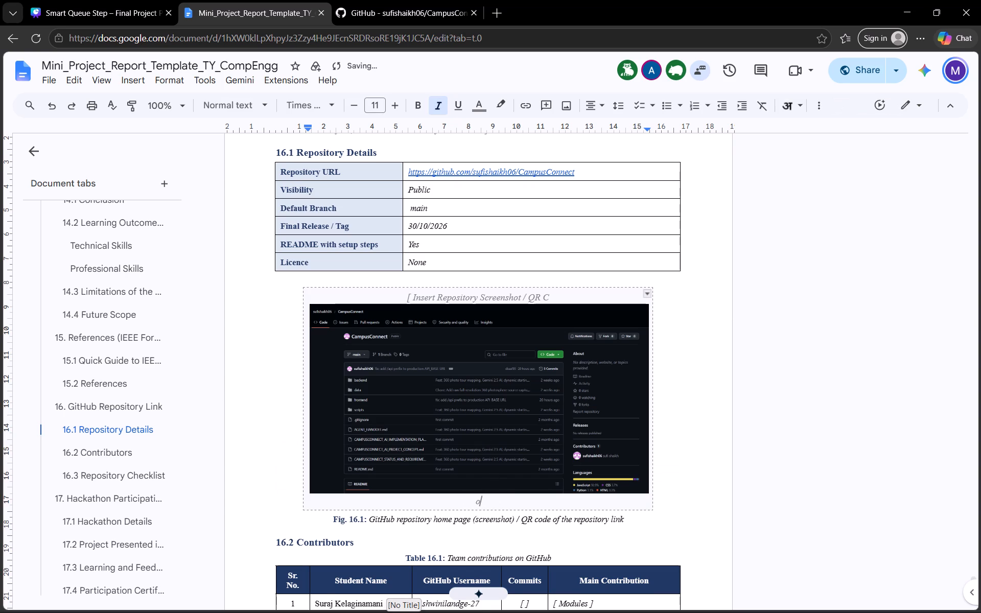
pyautogui.press('BackSpace')
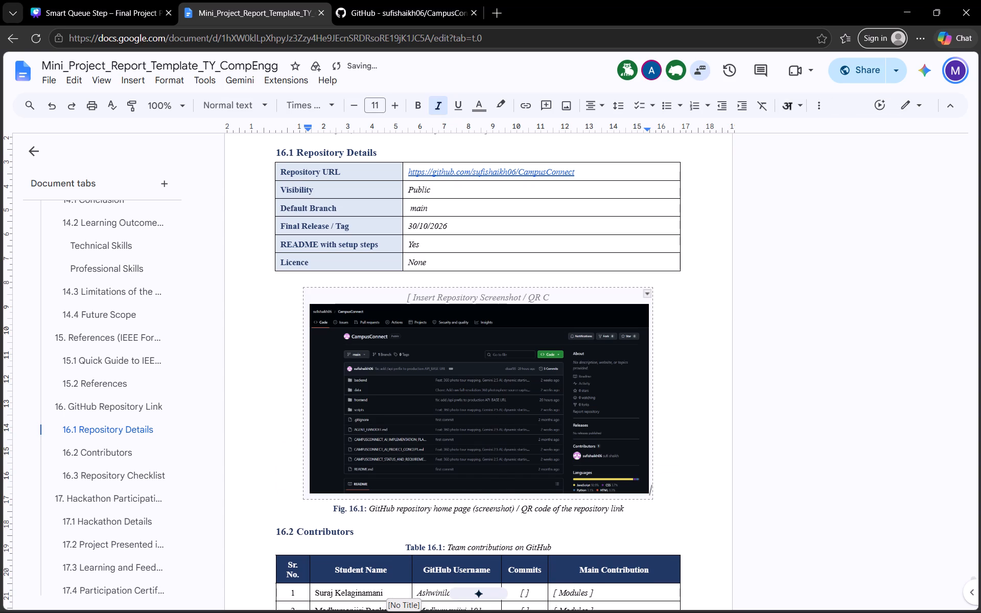
pyautogui.moveTo(554, 294); pyautogui.dragTo(407, 302)
pyautogui.press('BackSpace')
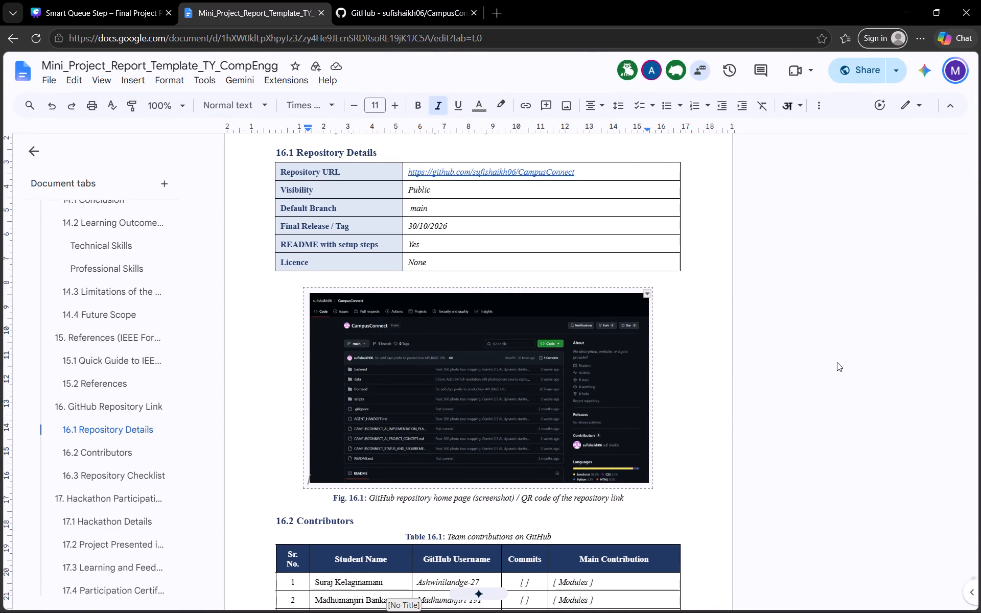
# Shorten the Fig. 16.1 caption to "GitHub repository home page (screenshot)" by deleting the QR code wording.
pyautogui.scroll(-2, 837, 362)
pyautogui.scroll(2, 837, 362)
pyautogui.scroll(-1, 837, 362)
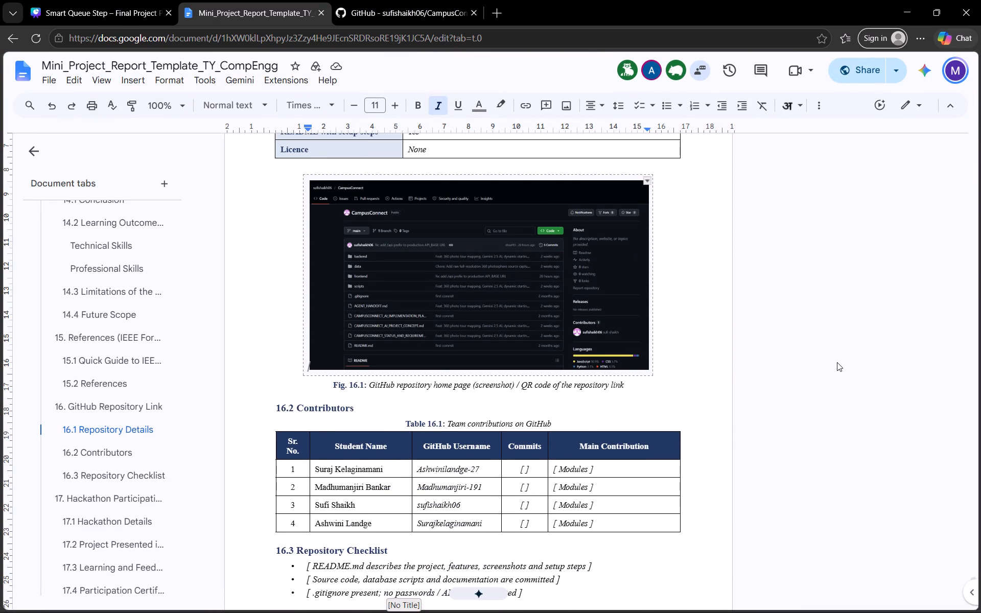
pyautogui.scroll(-1, 837, 362)
pyautogui.scroll(2, 837, 362)
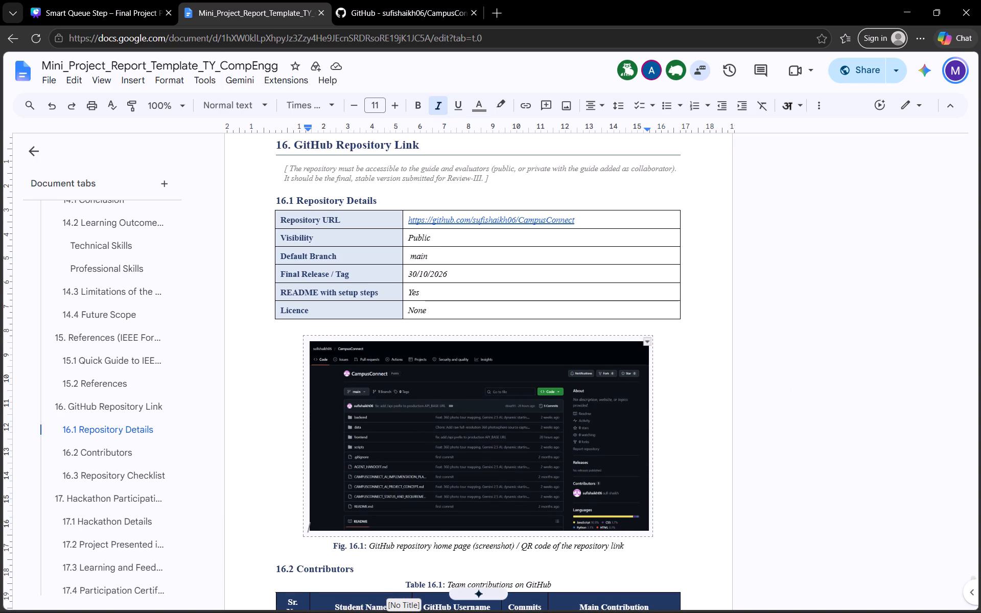
pyautogui.moveTo(636, 548); pyautogui.dragTo(550, 543)
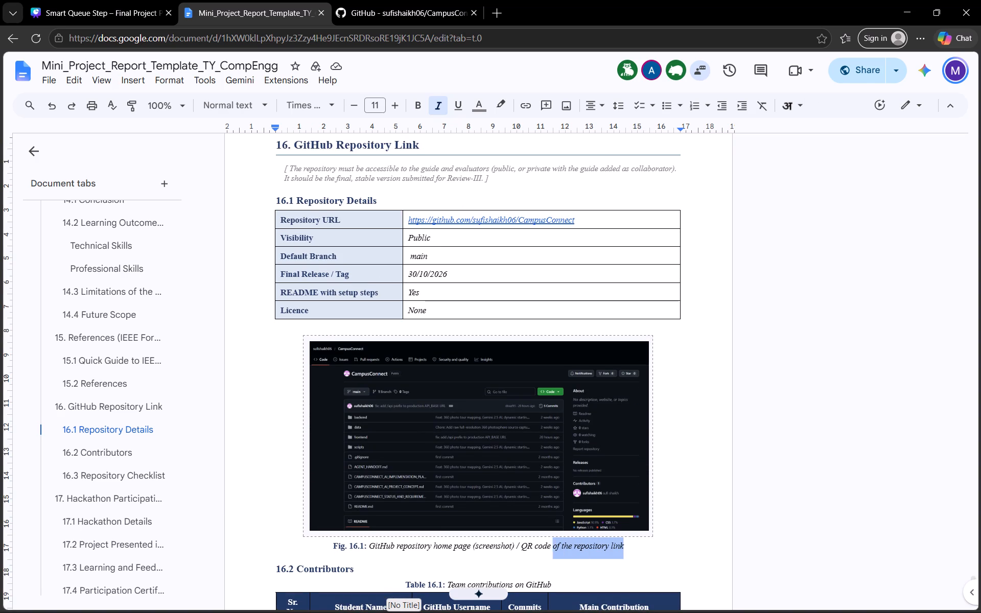
pyautogui.moveTo(550, 543); pyautogui.dragTo(518, 545)
pyautogui.press('BackSpace')
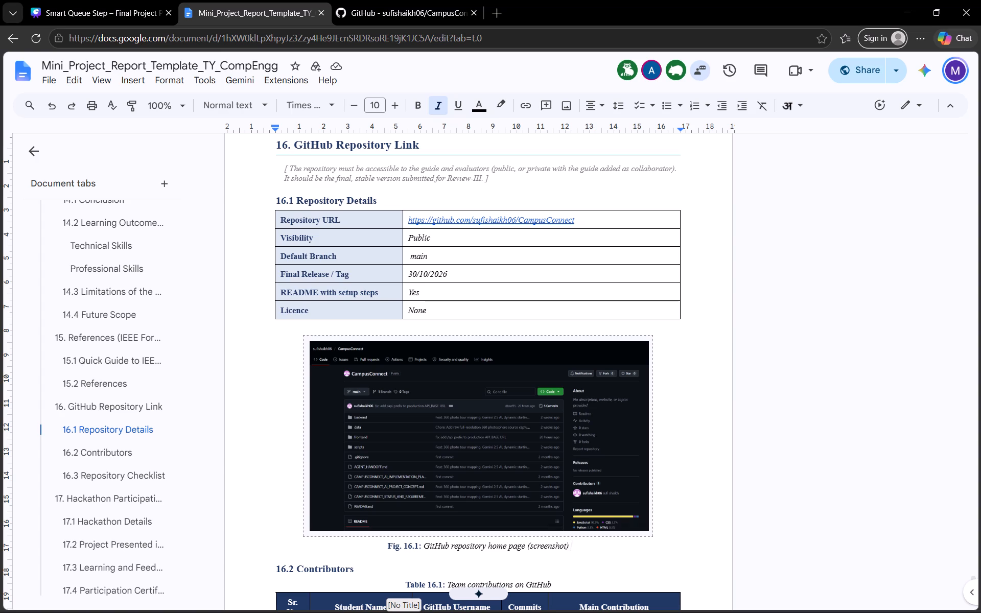
# Review the report from section 16.3 to the end, and back through chapters 14 to 7, for remaining placeholders and module contributions.
pyautogui.scroll(-7, 518, 545)
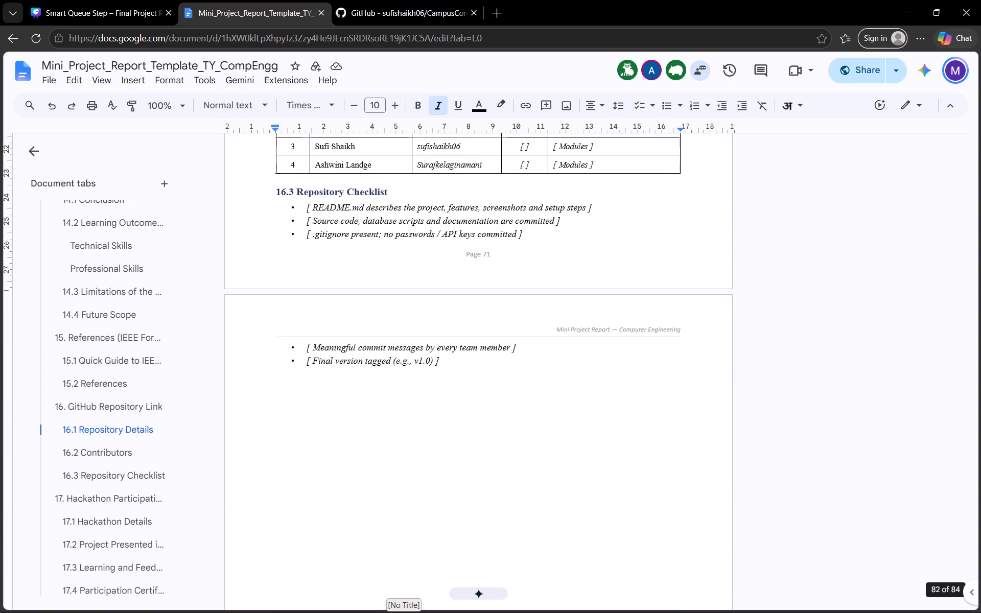
pyautogui.scroll(-13, 518, 545)
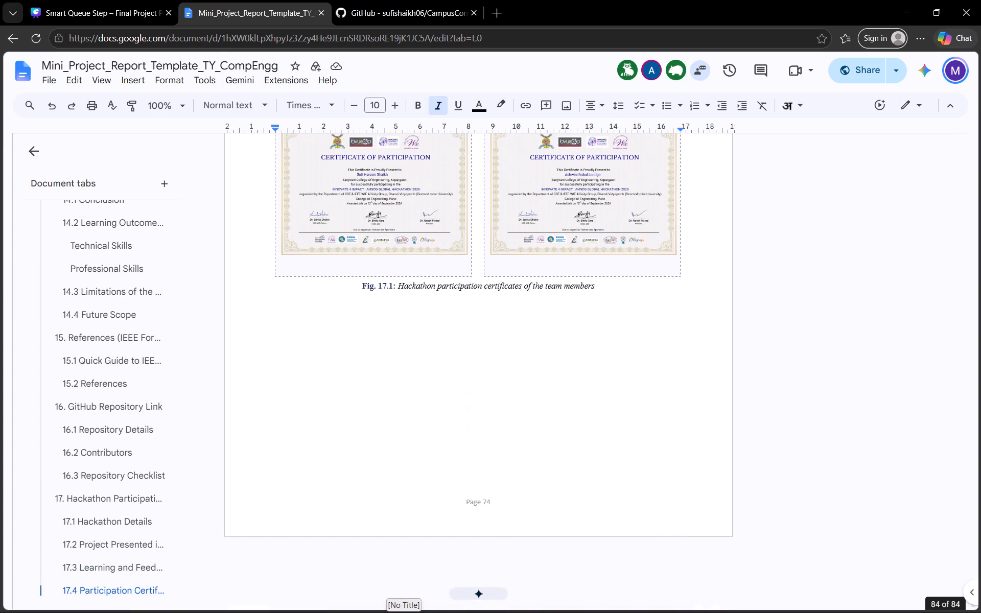
pyautogui.scroll(-4, 518, 545)
pyautogui.scroll(10, 518, 545)
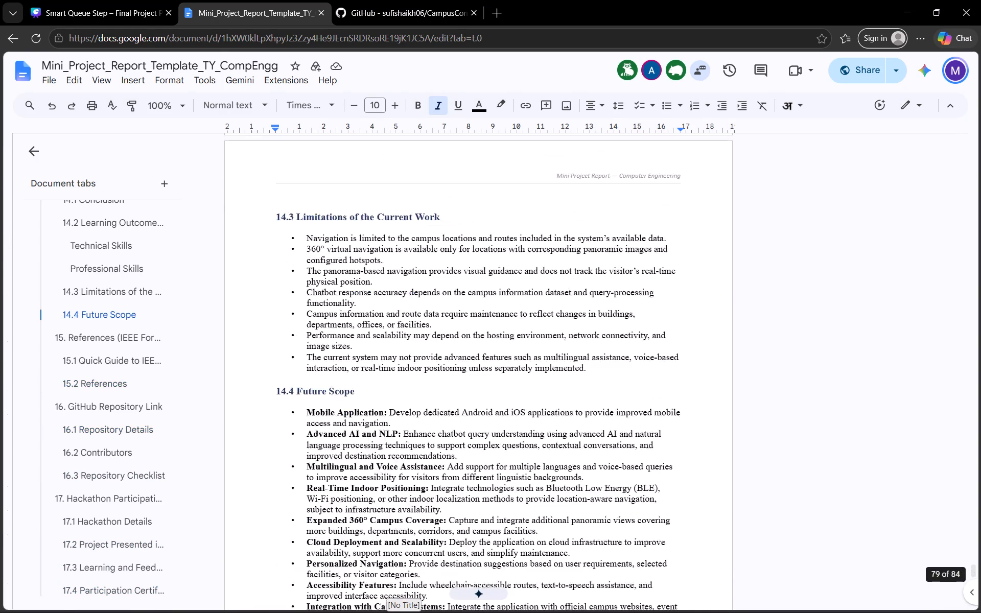
pyautogui.scroll(15, 518, 545)
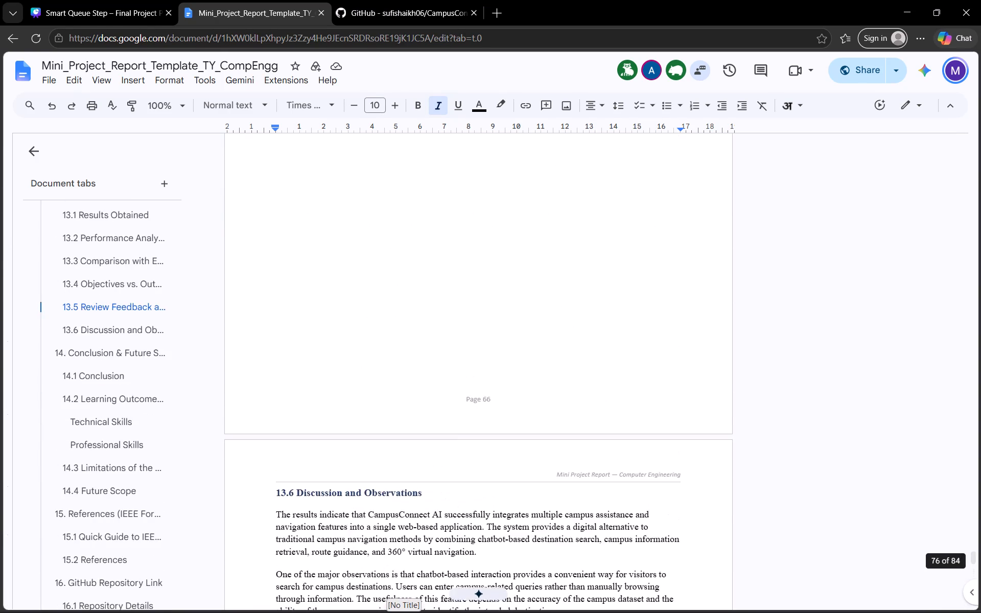
pyautogui.scroll(14, 518, 545)
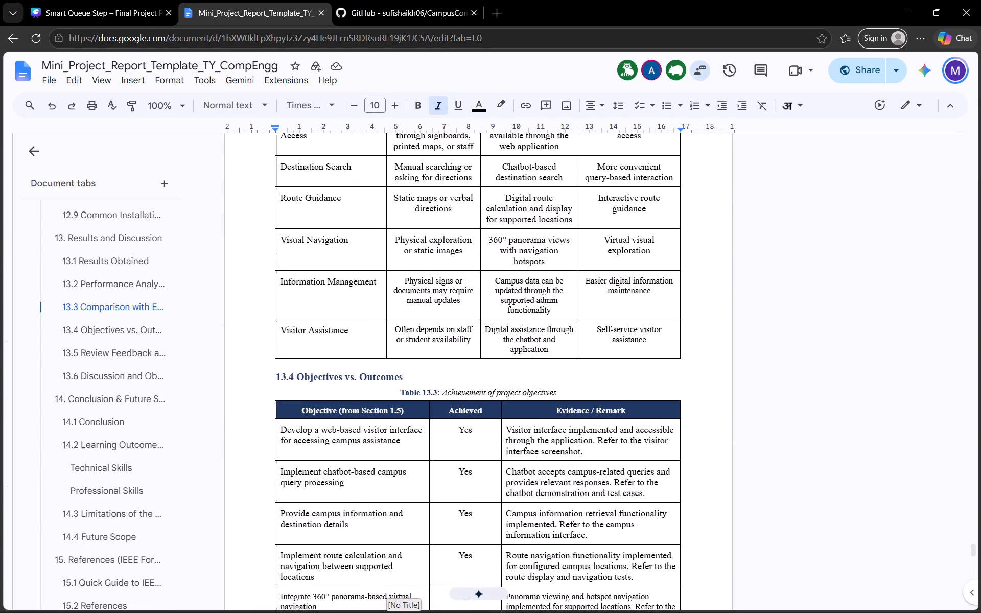
pyautogui.scroll(9, 518, 545)
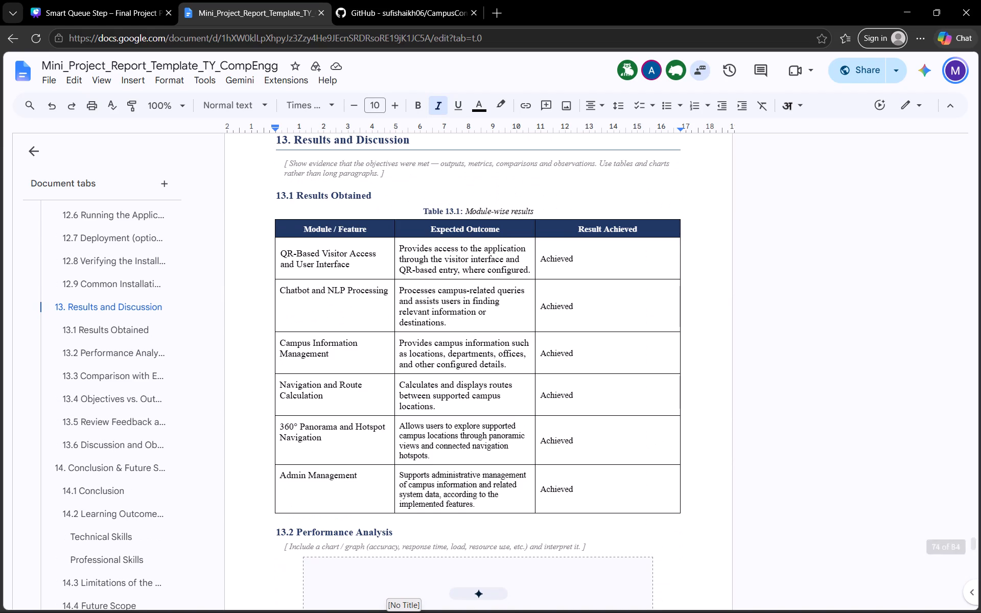
pyautogui.scroll(9, 518, 545)
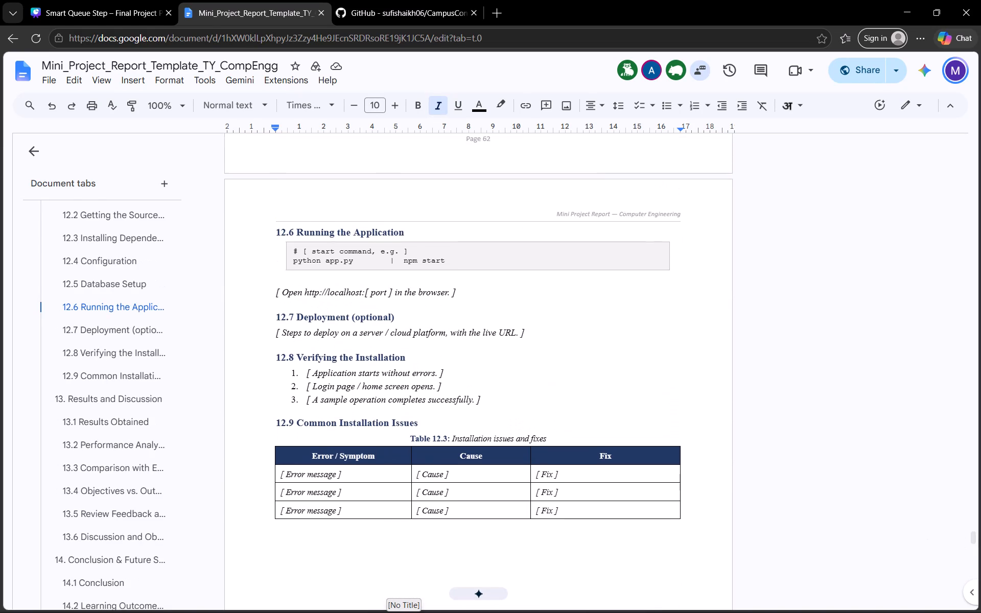
pyautogui.scroll(13, 518, 545)
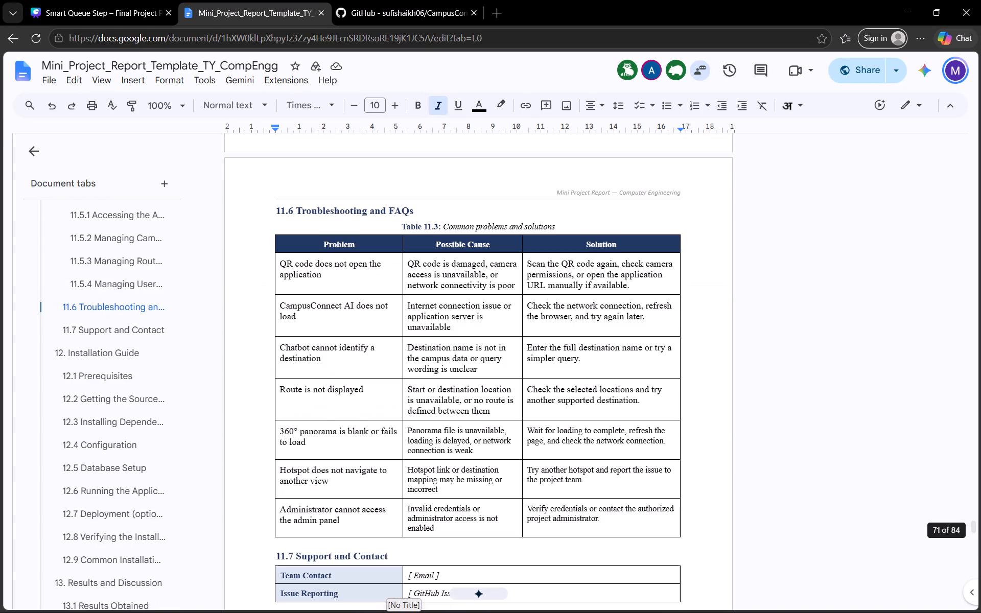
pyautogui.scroll(-4, 518, 545)
pyautogui.scroll(5, 518, 545)
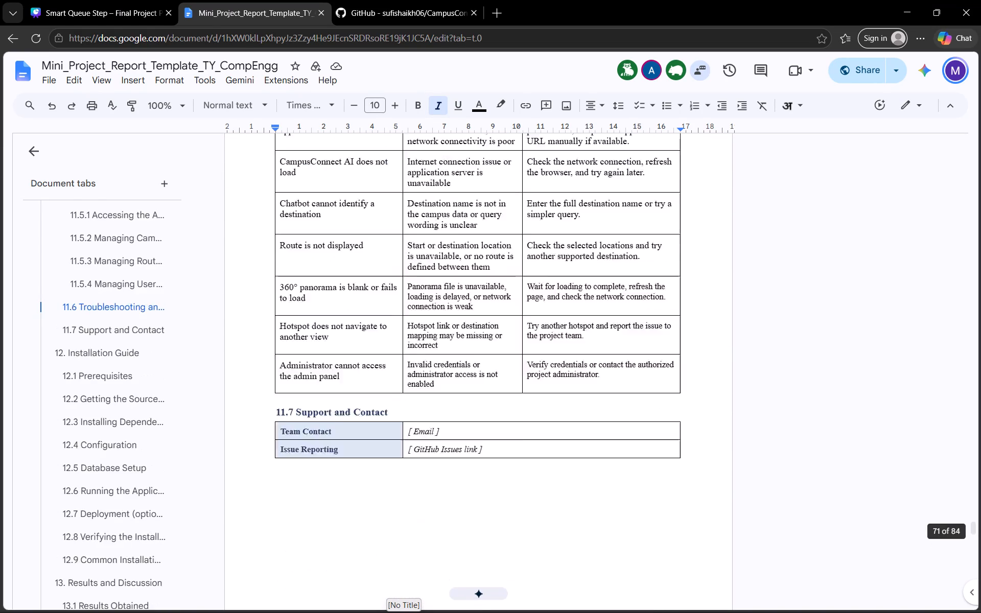
pyautogui.scroll(12, 518, 545)
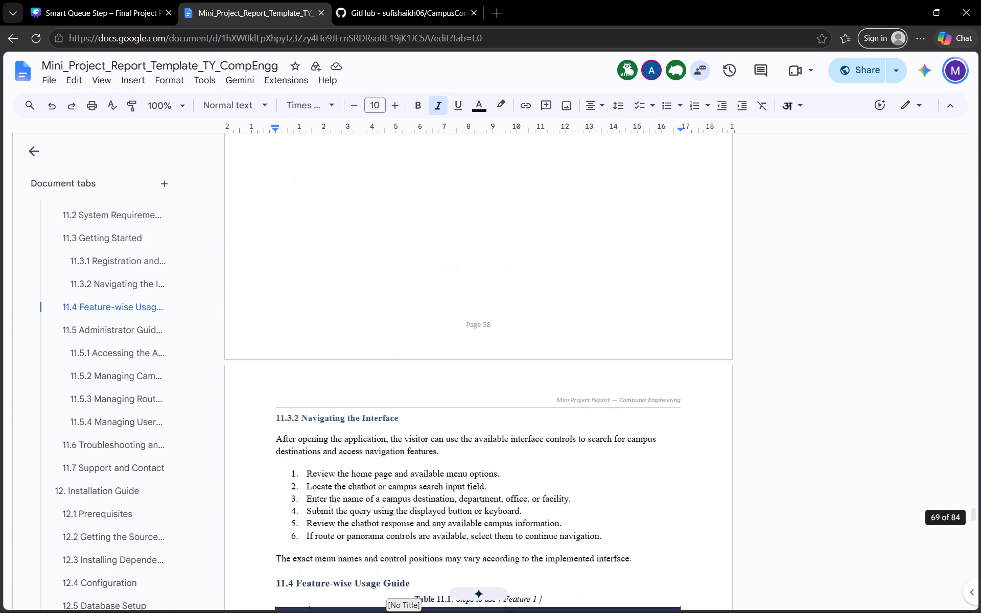
pyautogui.scroll(7, 518, 545)
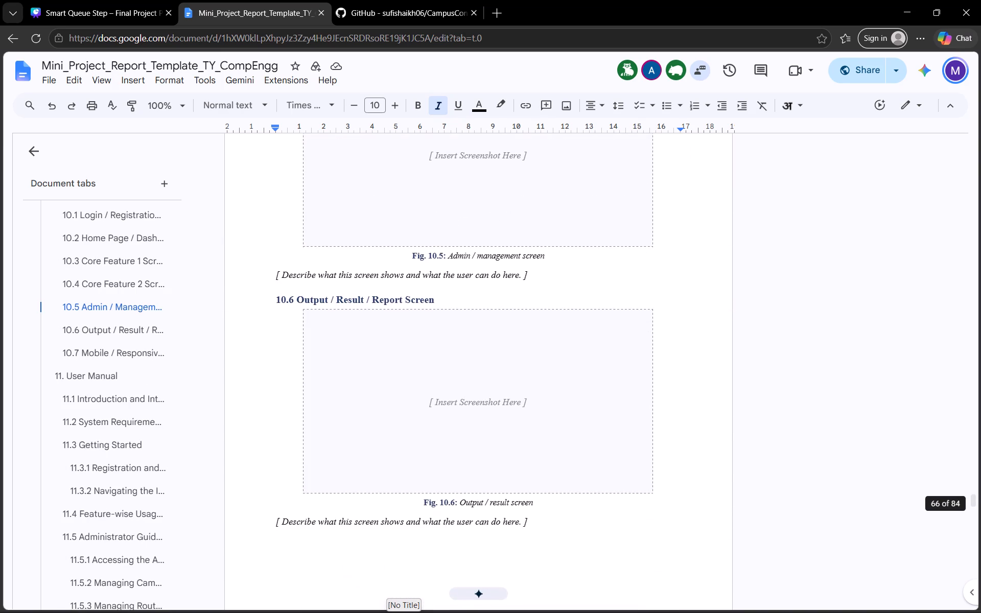
pyautogui.scroll(15, 518, 545)
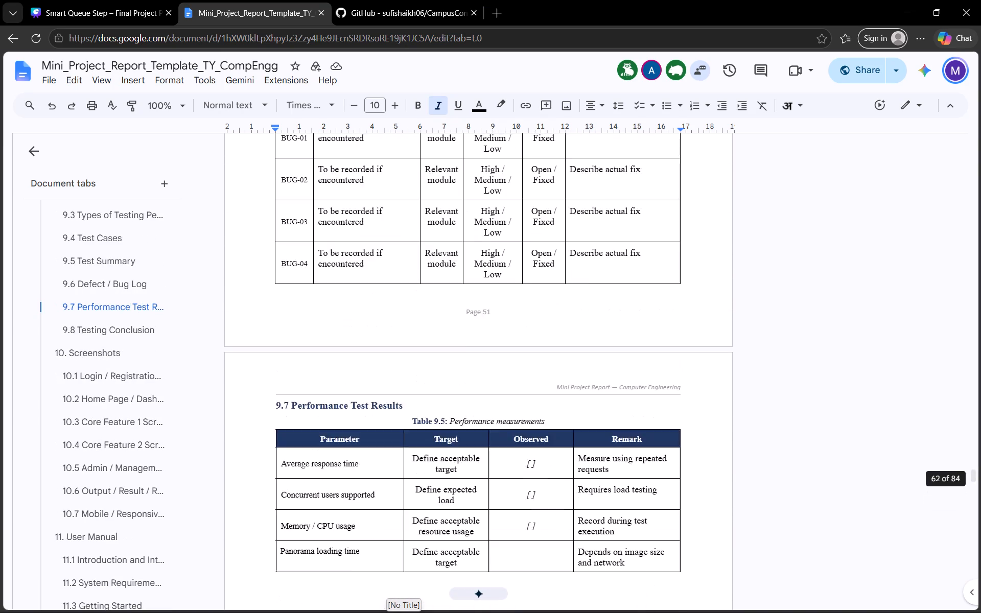
pyautogui.scroll(3, 518, 545)
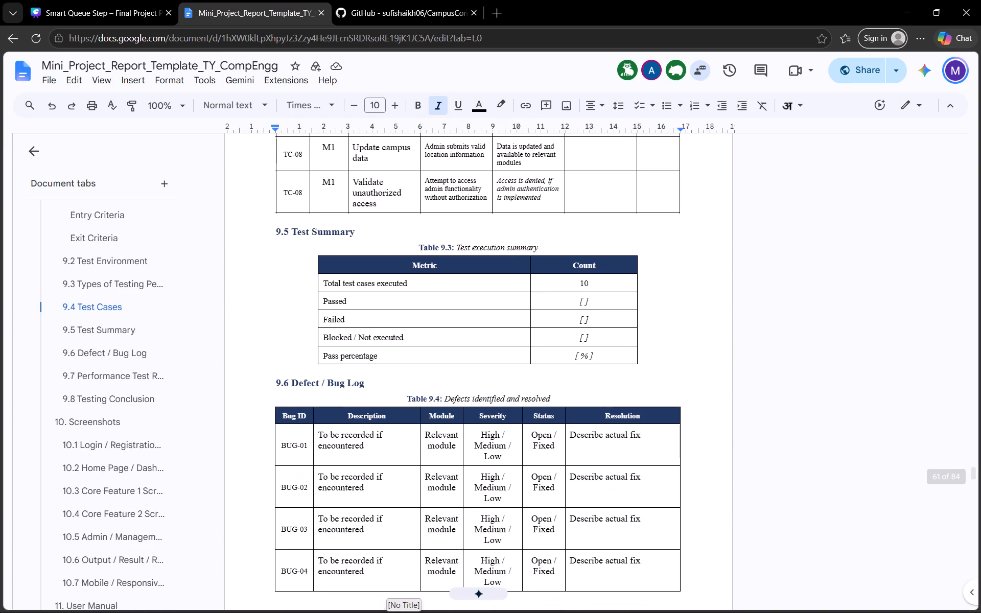
pyautogui.scroll(4, 518, 545)
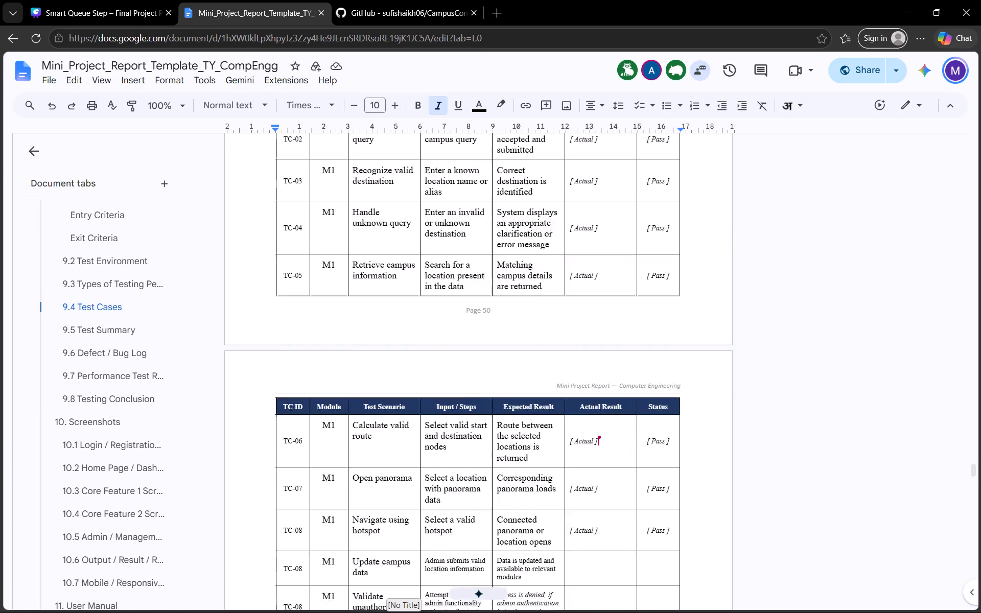
pyautogui.scroll(11, 518, 545)
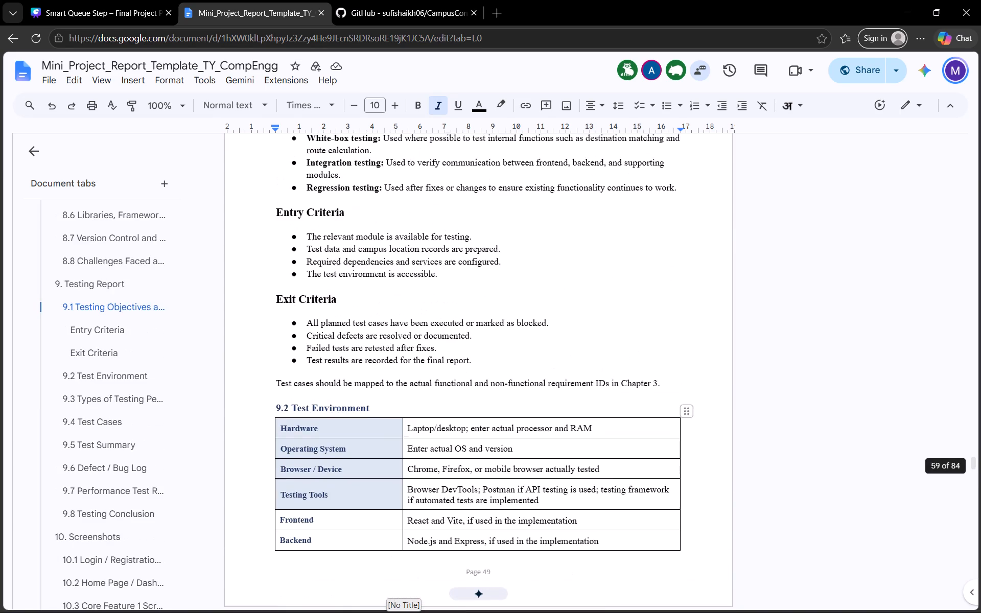
pyautogui.scroll(12, 518, 545)
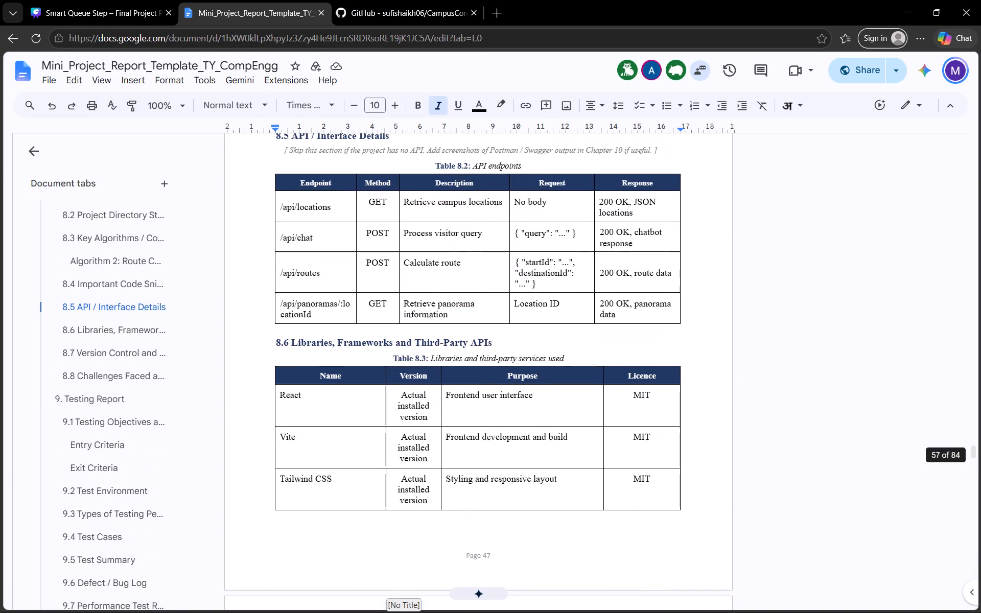
pyautogui.scroll(5, 518, 545)
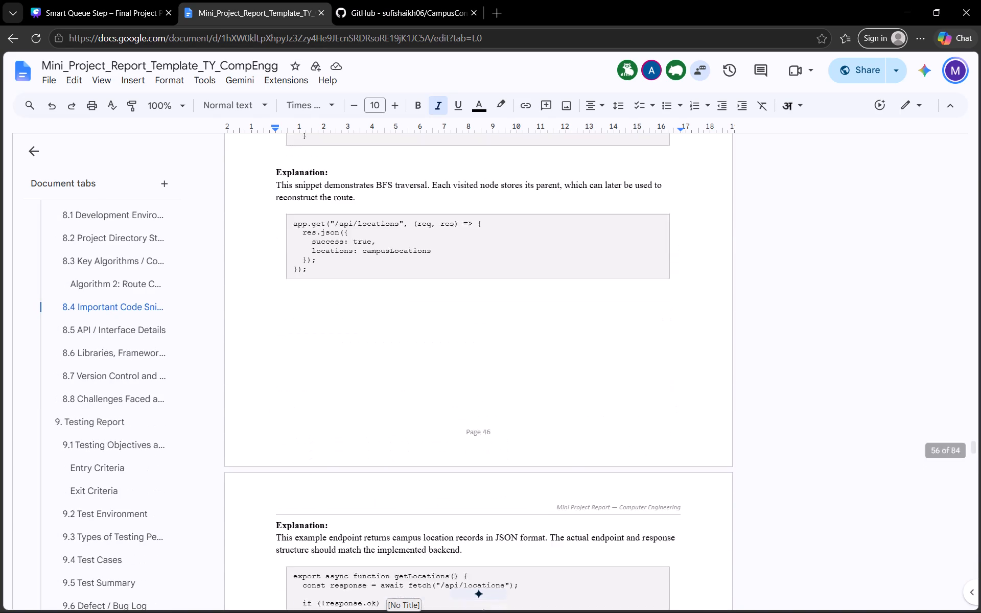
pyautogui.scroll(19, 518, 545)
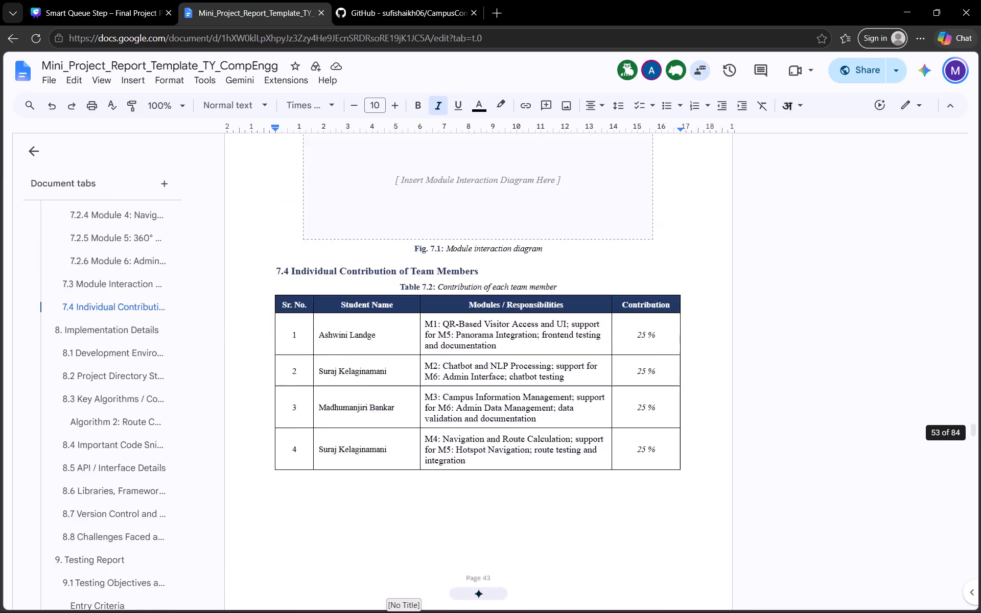
pyautogui.scroll(12, 518, 545)
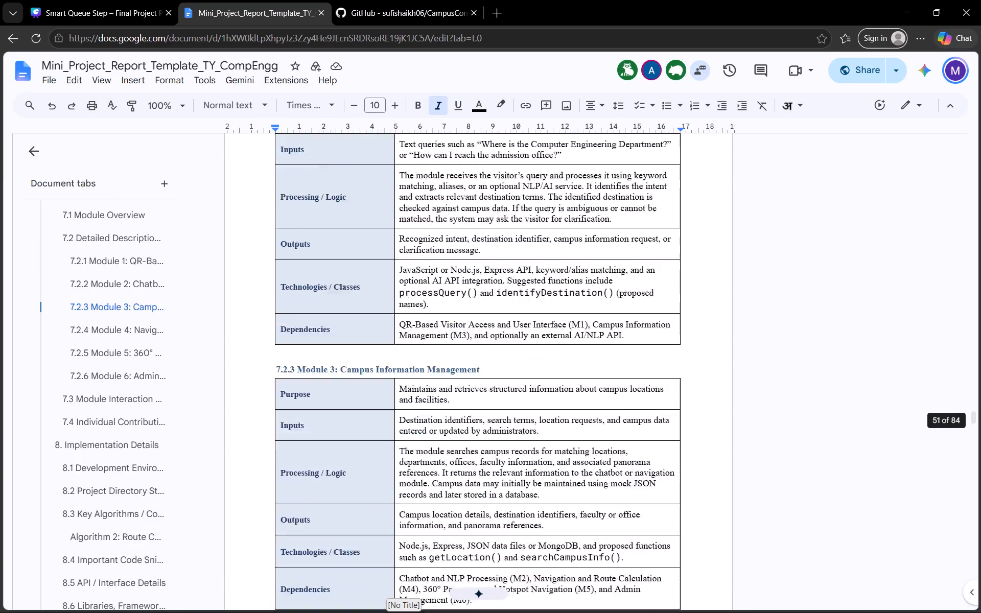
# Review the report from chapter 7 back to the definitions table in section 3.1.3 for unfinished content.
pyautogui.scroll(15, 518, 545)
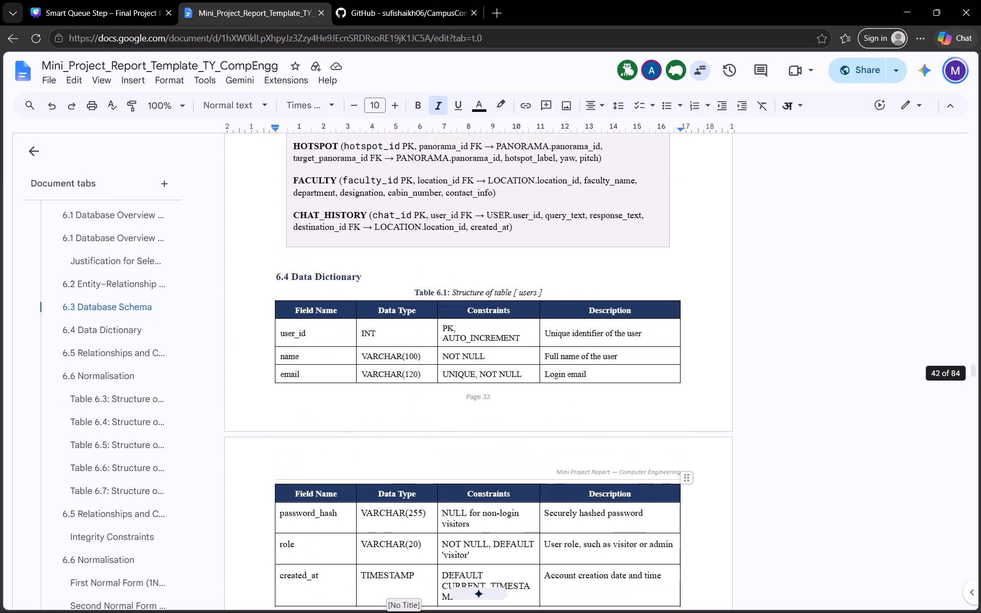
pyautogui.scroll(13, 518, 545)
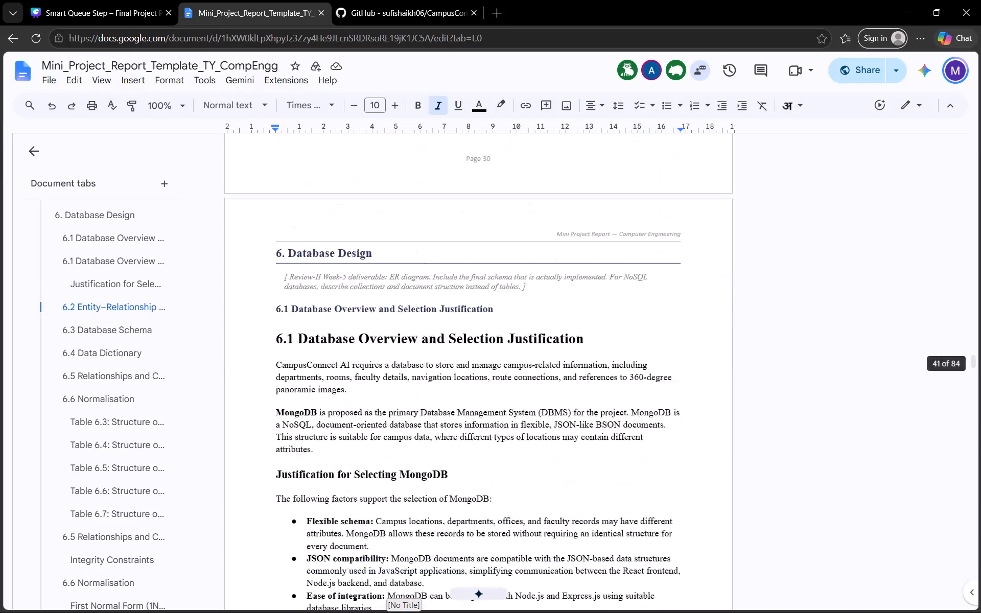
pyautogui.scroll(14, 518, 545)
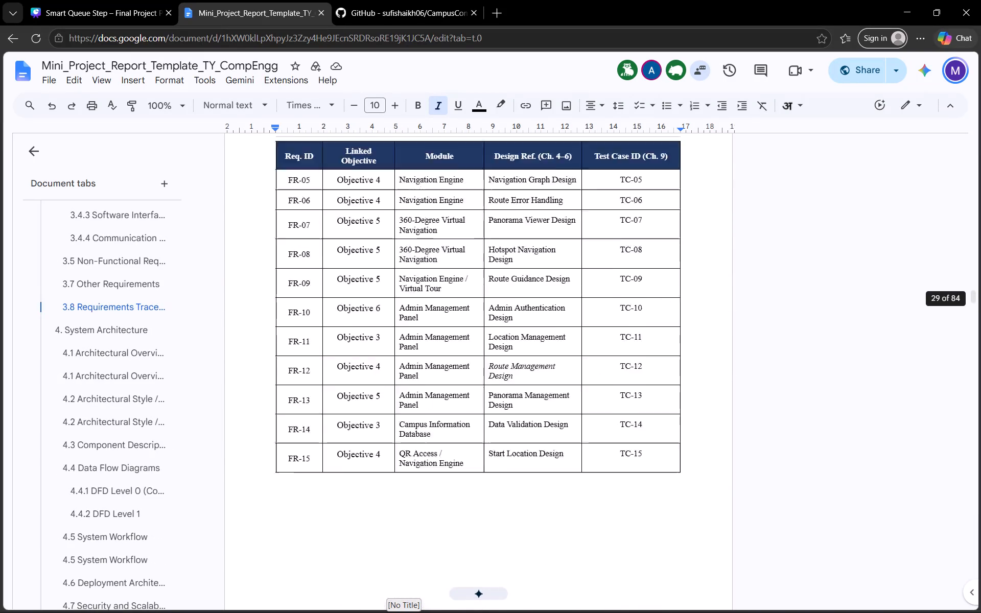
pyautogui.scroll(14, 518, 545)
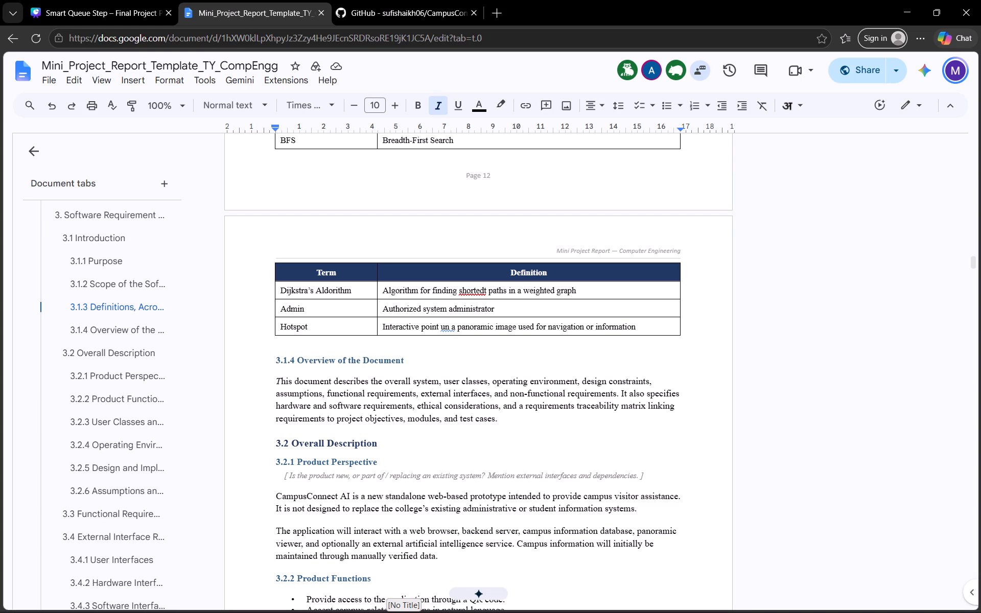
pyautogui.scroll(-3, 518, 545)
pyautogui.scroll(1, 518, 545)
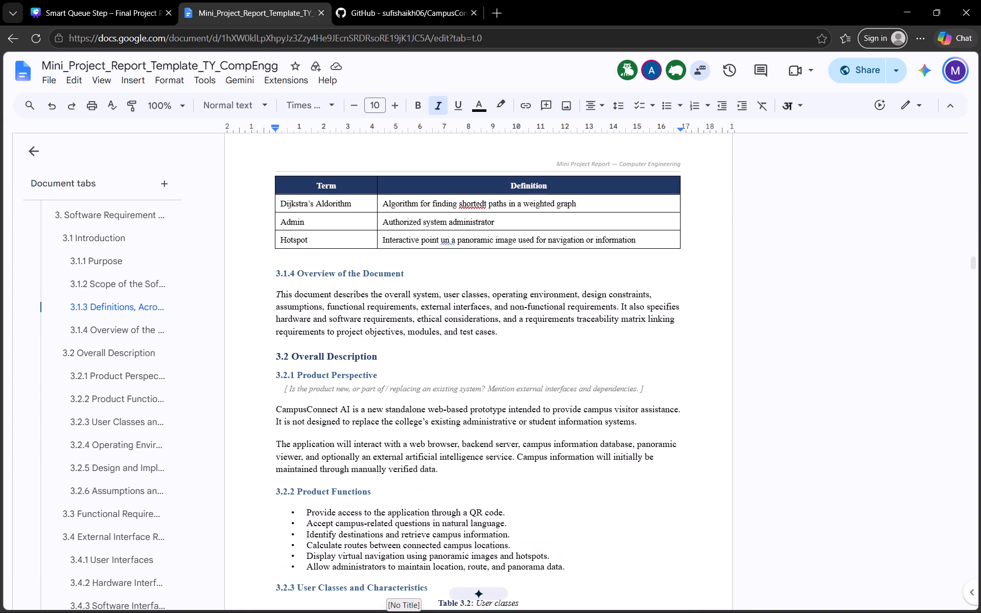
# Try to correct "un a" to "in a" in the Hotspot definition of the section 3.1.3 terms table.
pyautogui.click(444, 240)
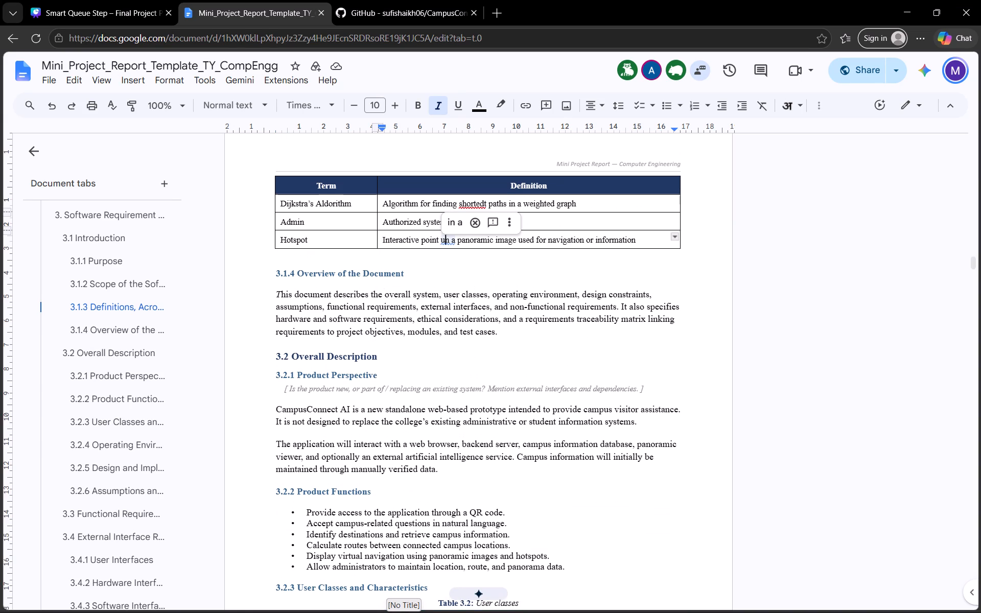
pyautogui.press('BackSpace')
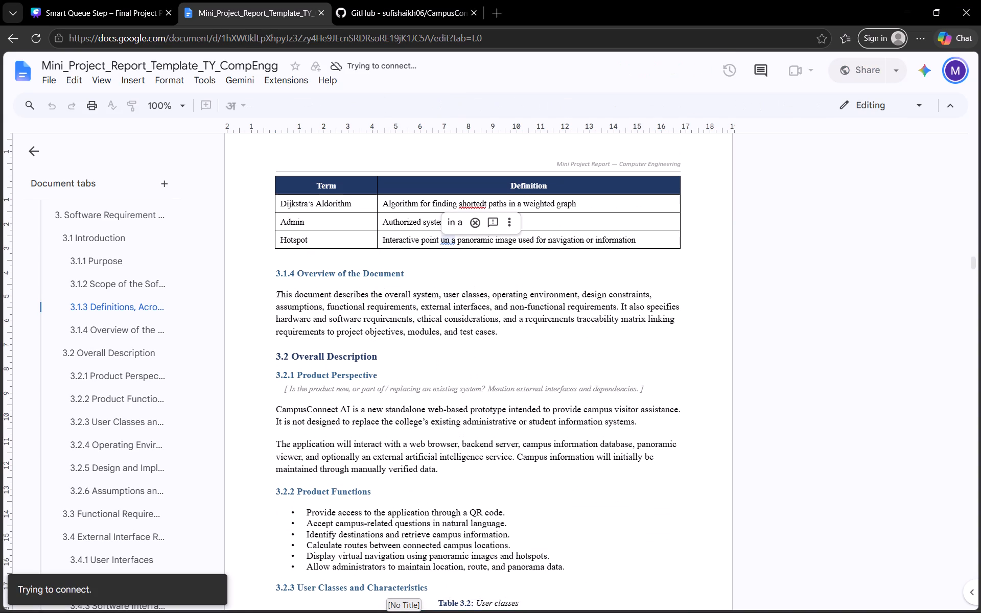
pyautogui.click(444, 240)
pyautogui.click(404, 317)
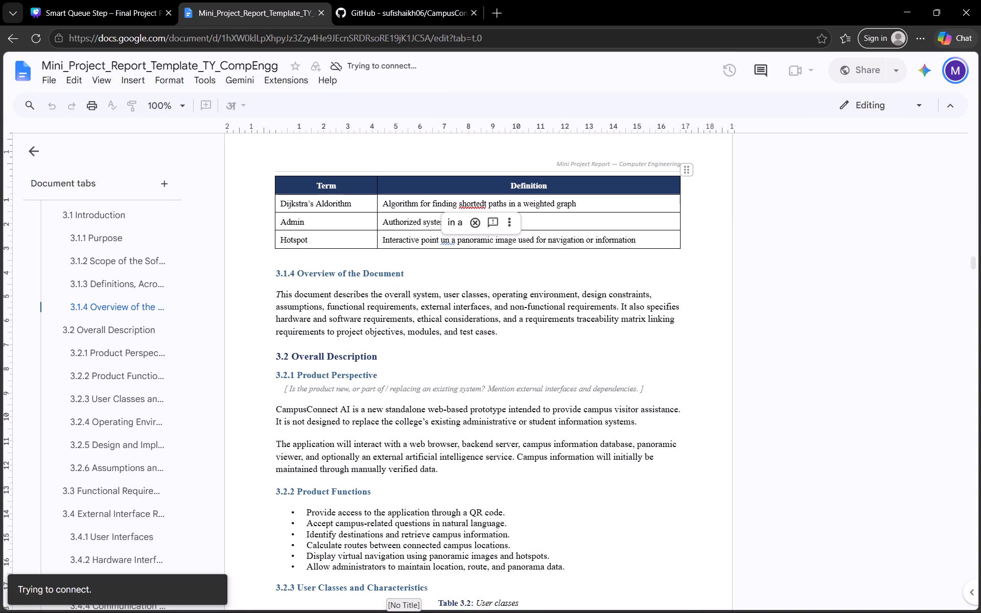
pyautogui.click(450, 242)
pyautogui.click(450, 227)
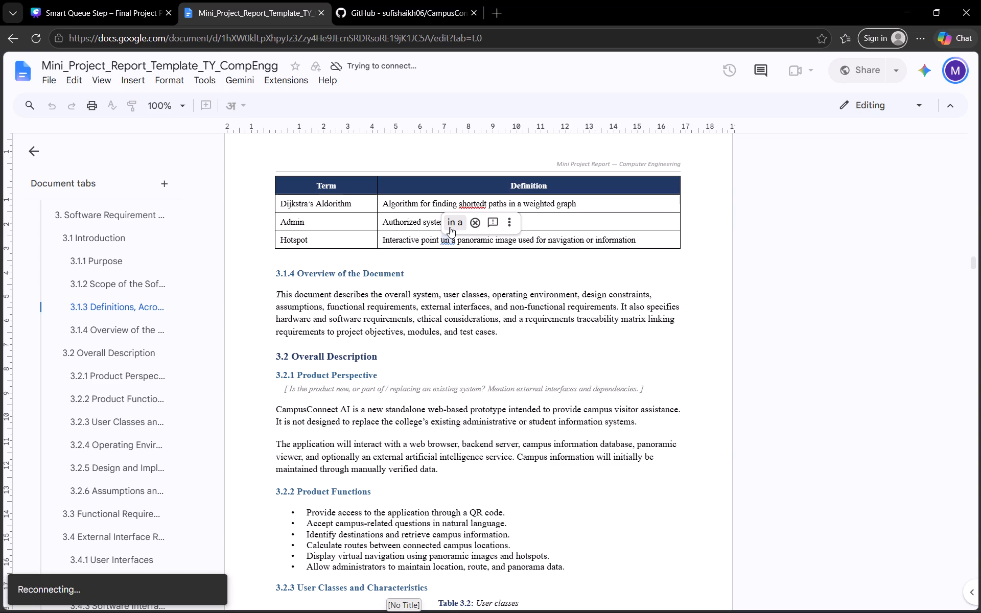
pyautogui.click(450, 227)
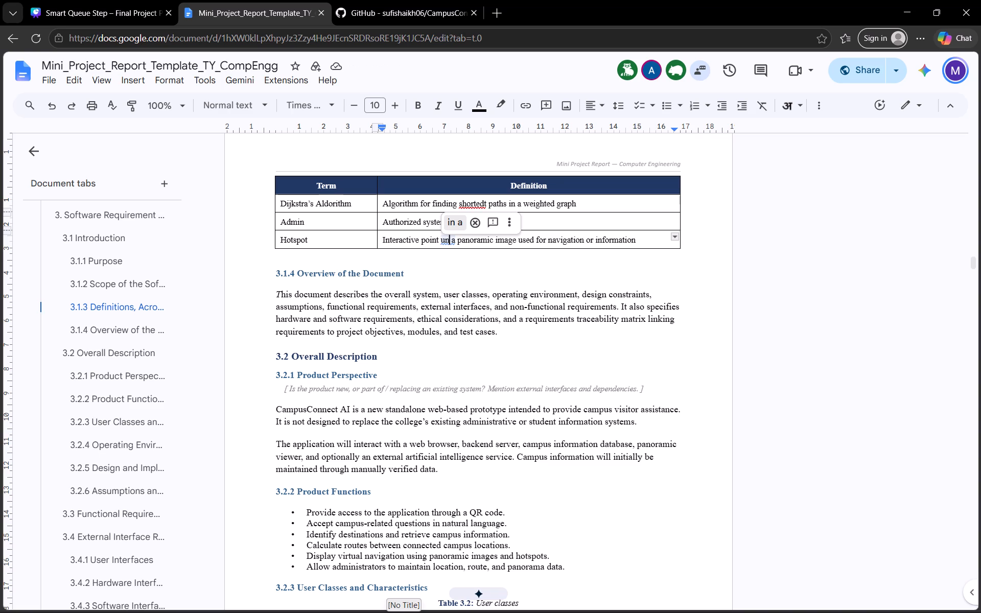
# Review the Literature Survey and chapter 1, including the project timeline and review schedule tables.
pyautogui.scroll(16, 491, 313)
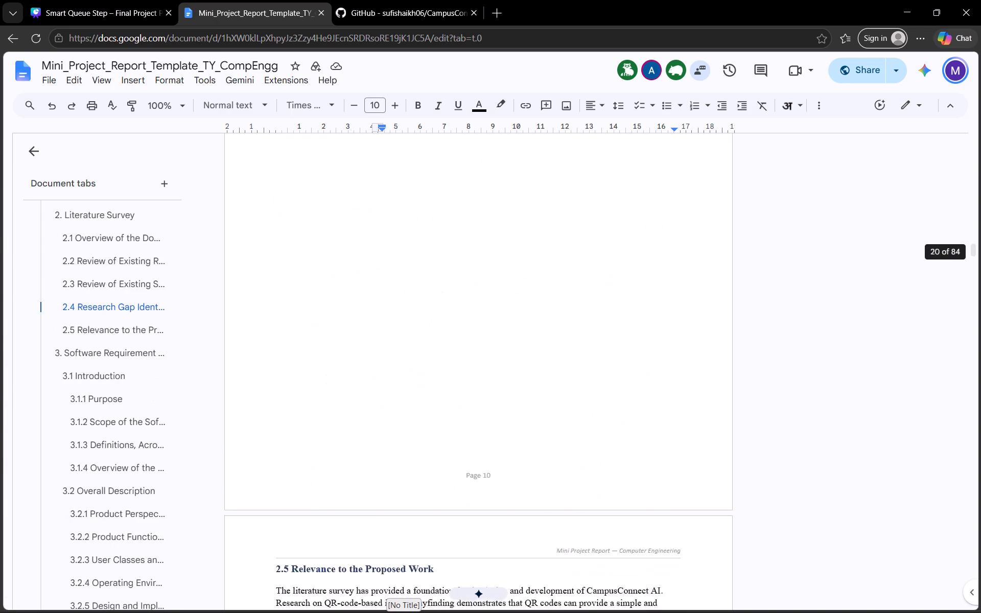
pyautogui.scroll(10, 491, 313)
pyautogui.hscroll(1, 491, 313)
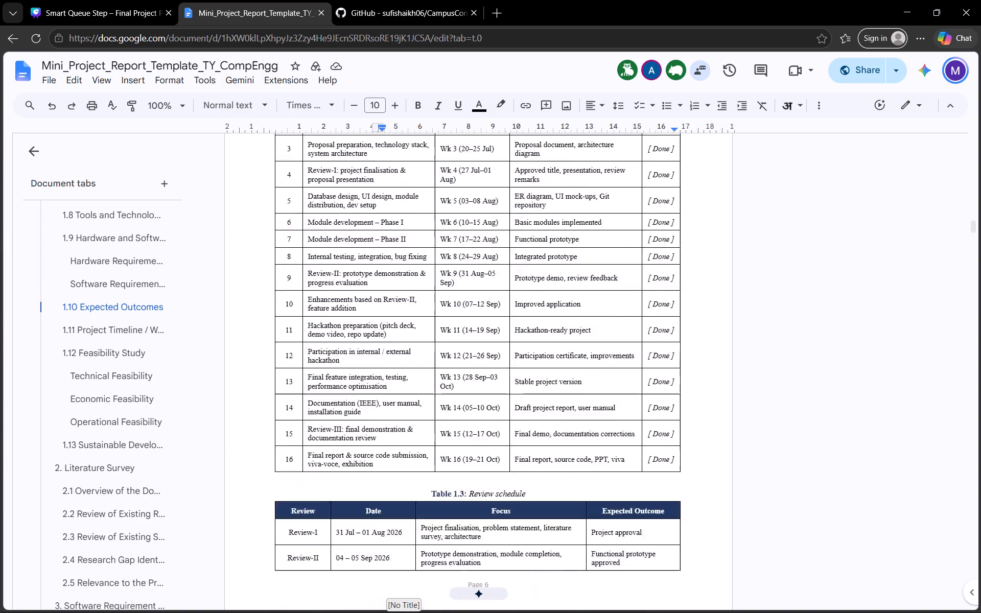
pyautogui.scroll(-4, 491, 313)
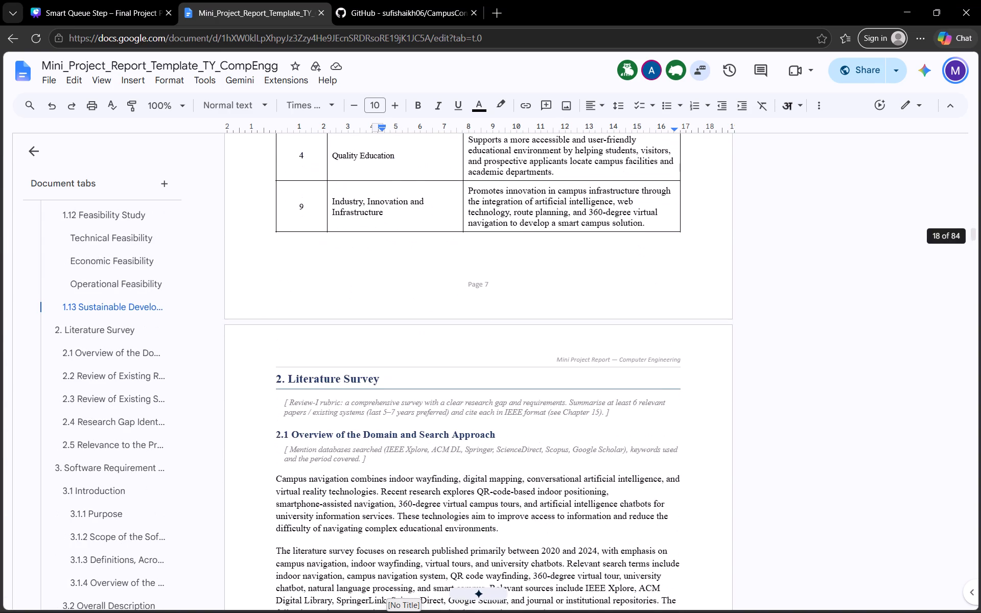
# Jump to the other collaborators' current positions in the report to see where they are working.
pyautogui.click(632, 71)
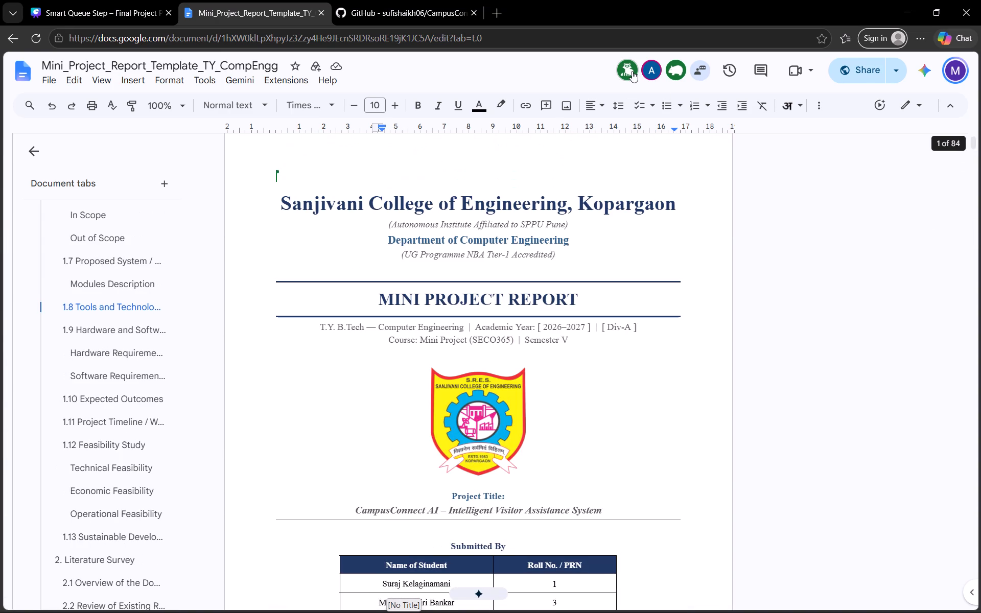
pyautogui.click(672, 68)
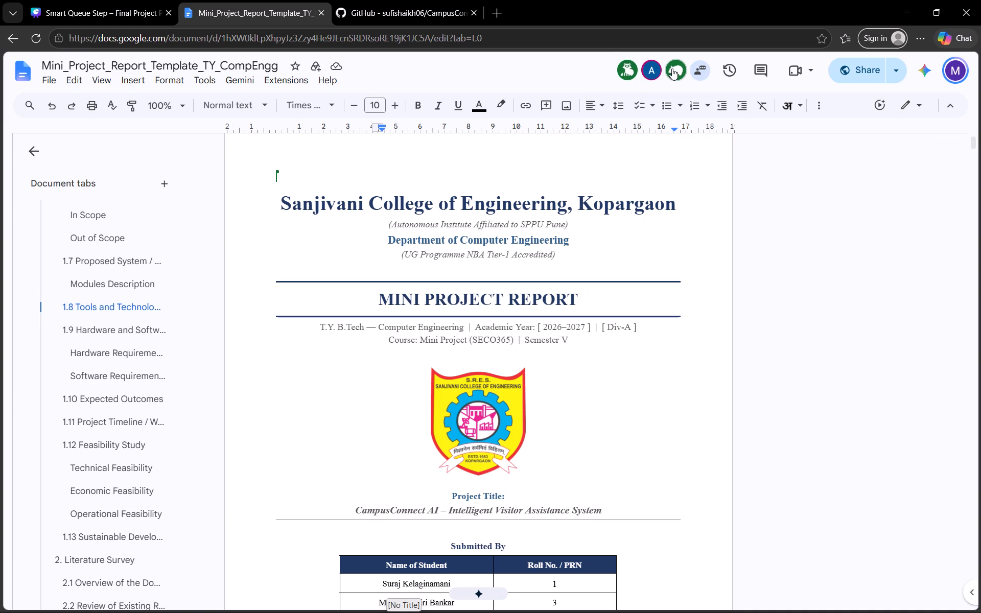
pyautogui.click(672, 68)
pyautogui.click(672, 68)
pyautogui.click(654, 67)
# Review the report from the section 9.4 test cases back to section 8.5 for unfilled entries.
pyautogui.scroll(1, 525, 218)
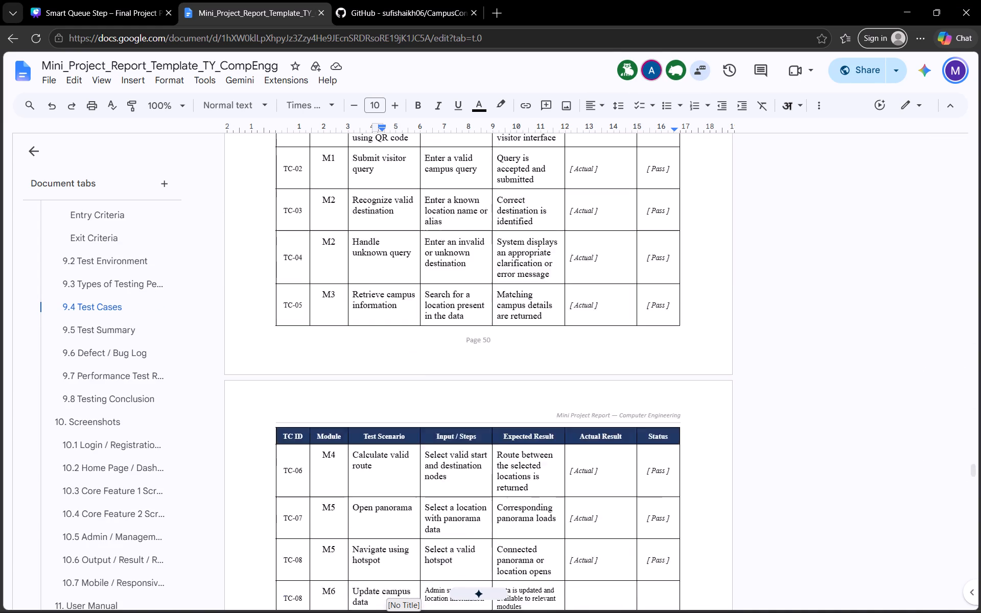
pyautogui.scroll(10, 525, 218)
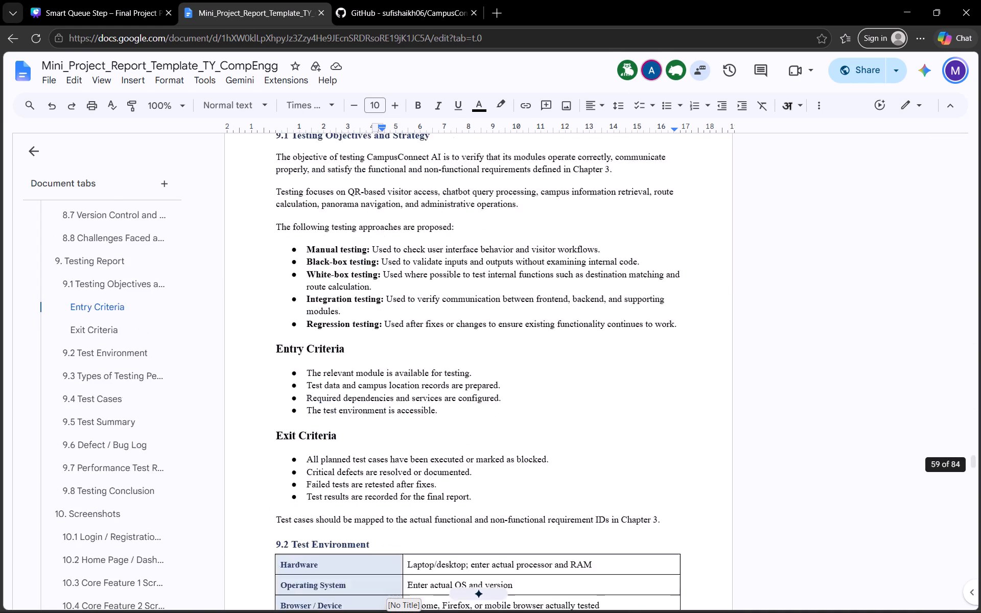
pyautogui.scroll(11, 525, 218)
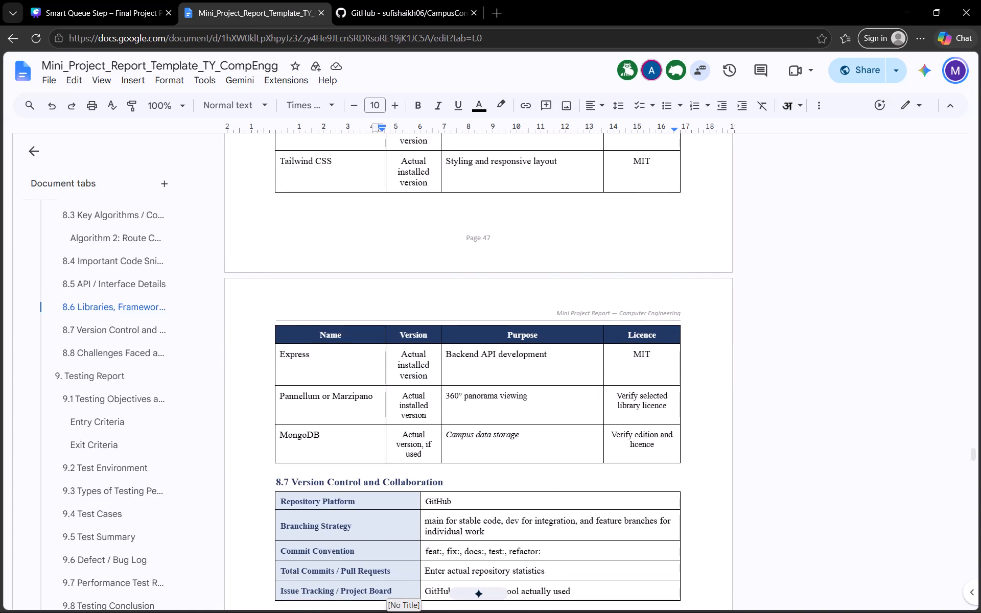
pyautogui.scroll(2, 525, 218)
pyautogui.scroll(1, 109, 333)
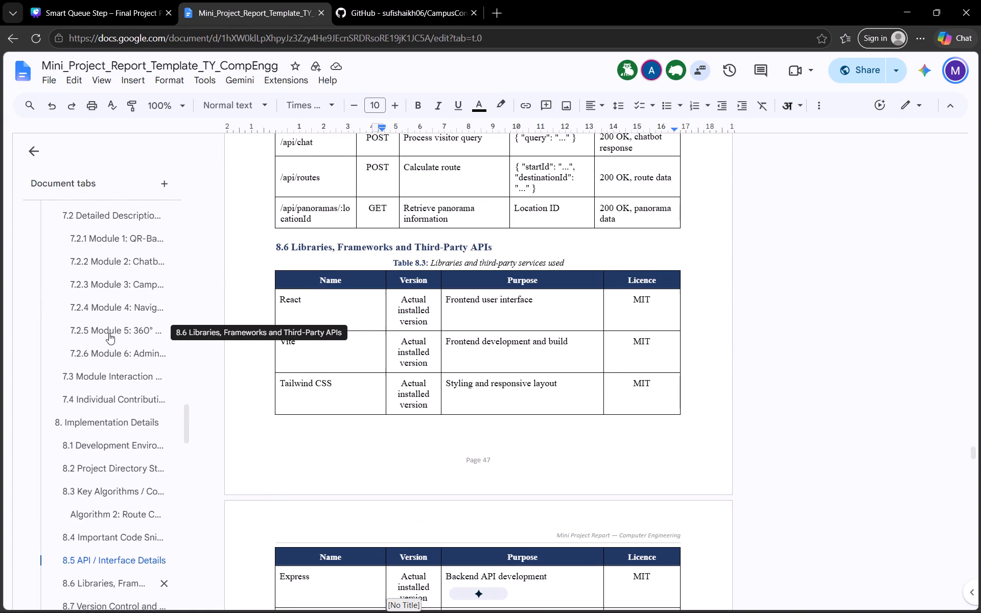
# Find section 16.2 Contributors in the document outline and go to its team contributions table.
pyautogui.scroll(7, 109, 333)
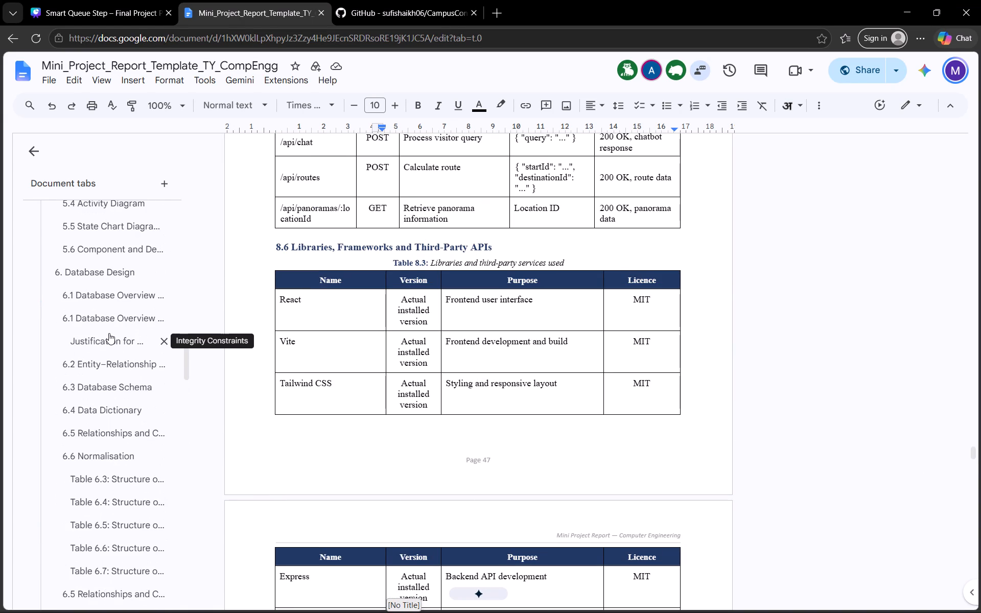
pyautogui.scroll(-17, 109, 333)
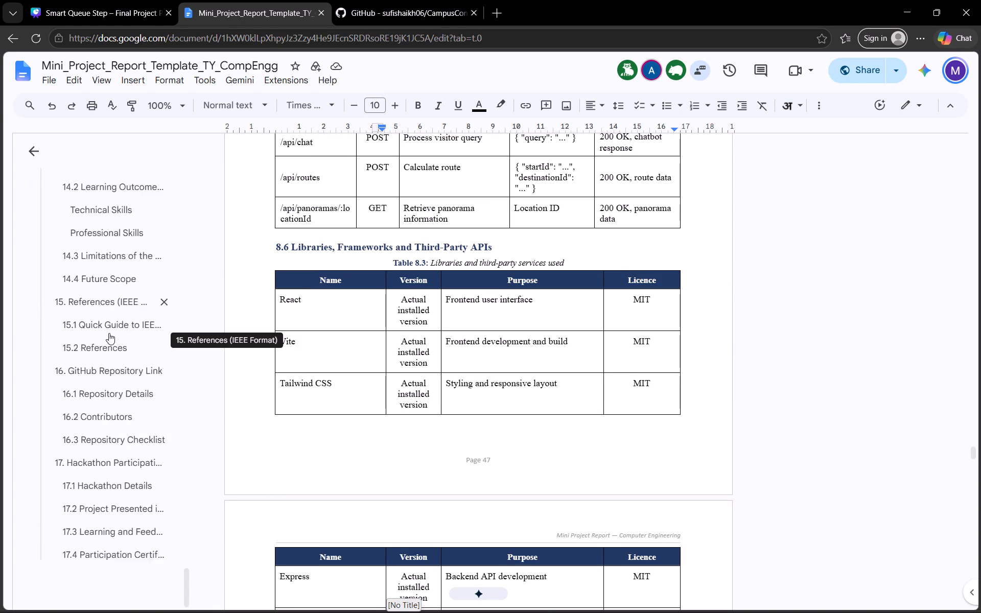
pyautogui.scroll(-1, 109, 333)
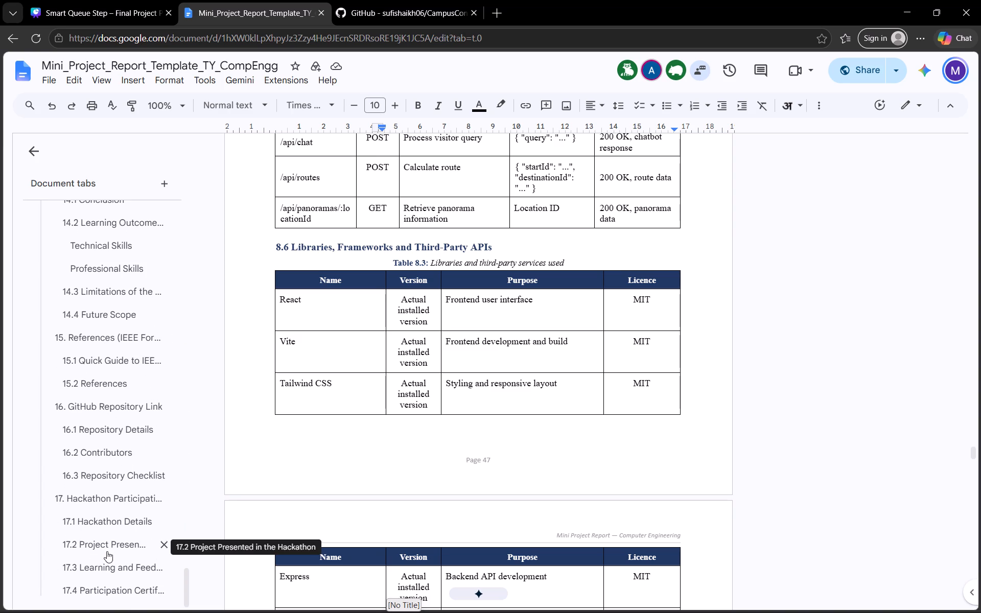
pyautogui.click(98, 452)
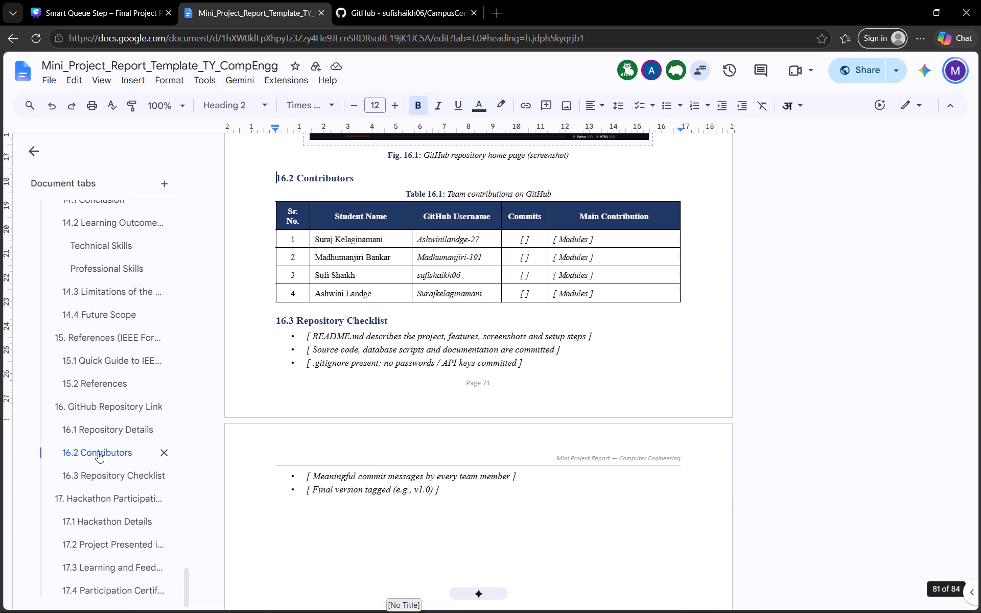
# Examine the section 16.1 repository details and 15.2 references, and scan the outline back to chapter 13.
pyautogui.scroll(1, 396, 252)
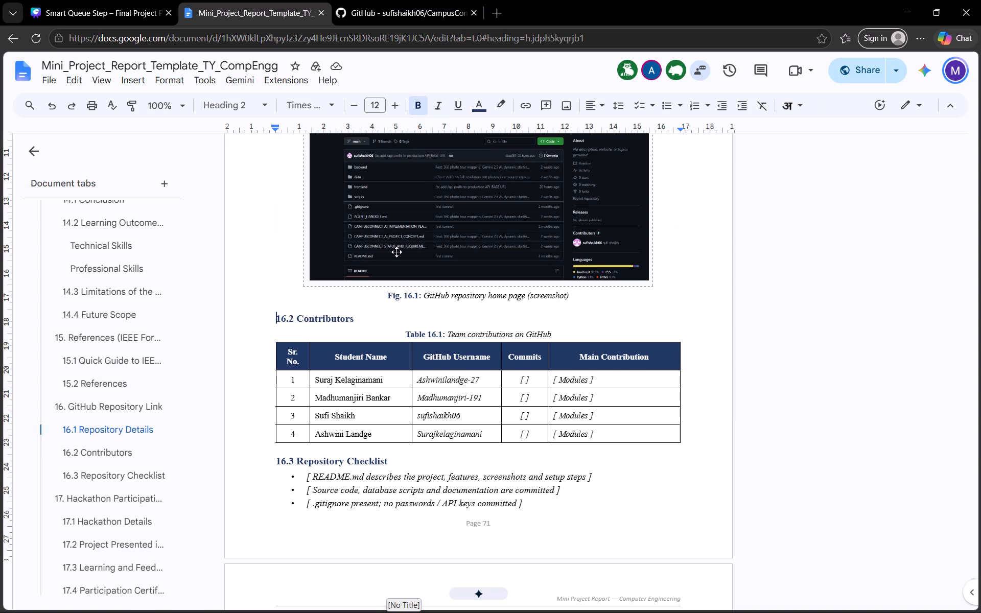
pyautogui.scroll(6, 396, 252)
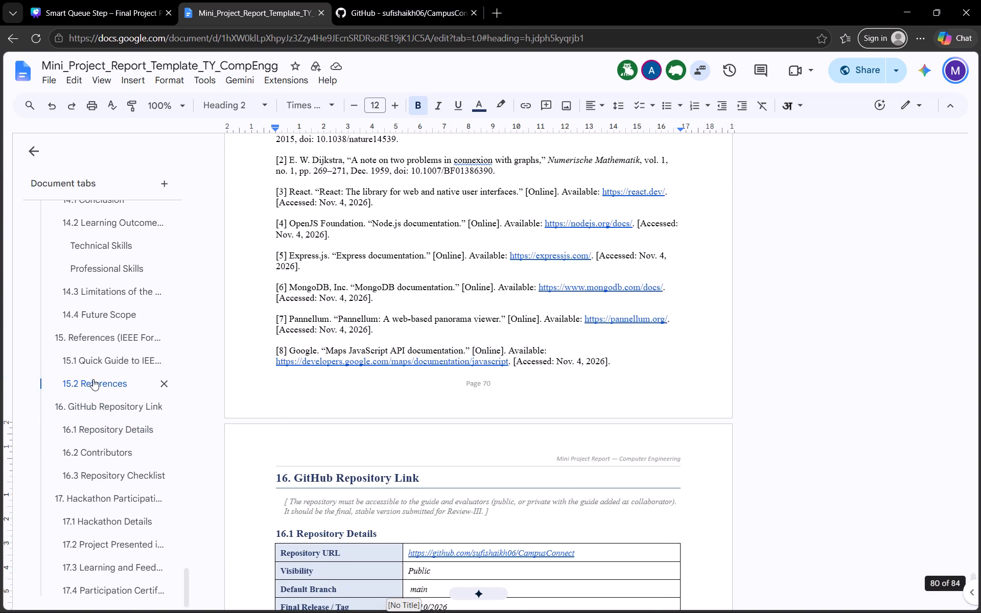
pyautogui.scroll(4, 93, 379)
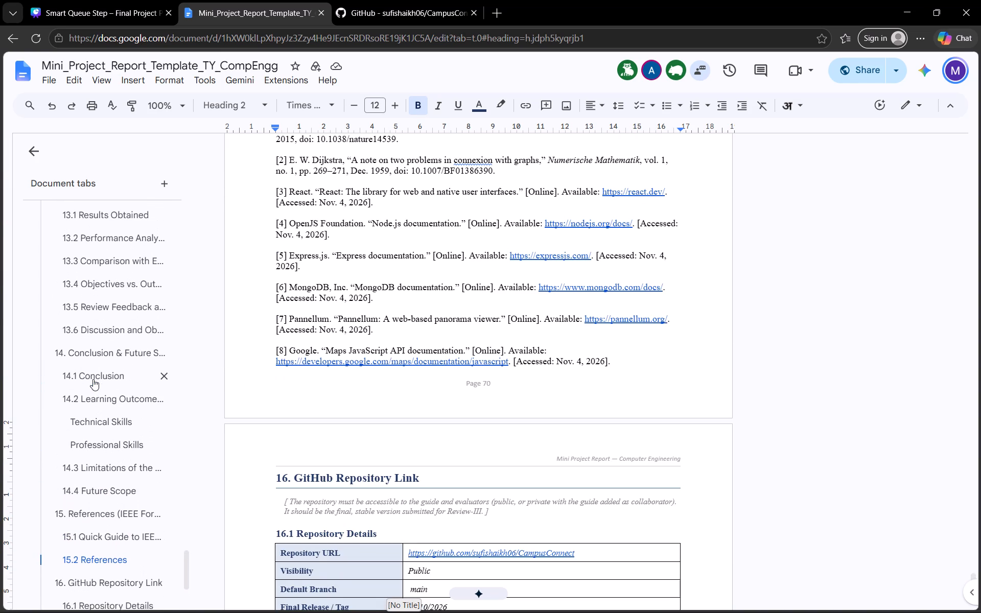
pyautogui.scroll(1, 93, 379)
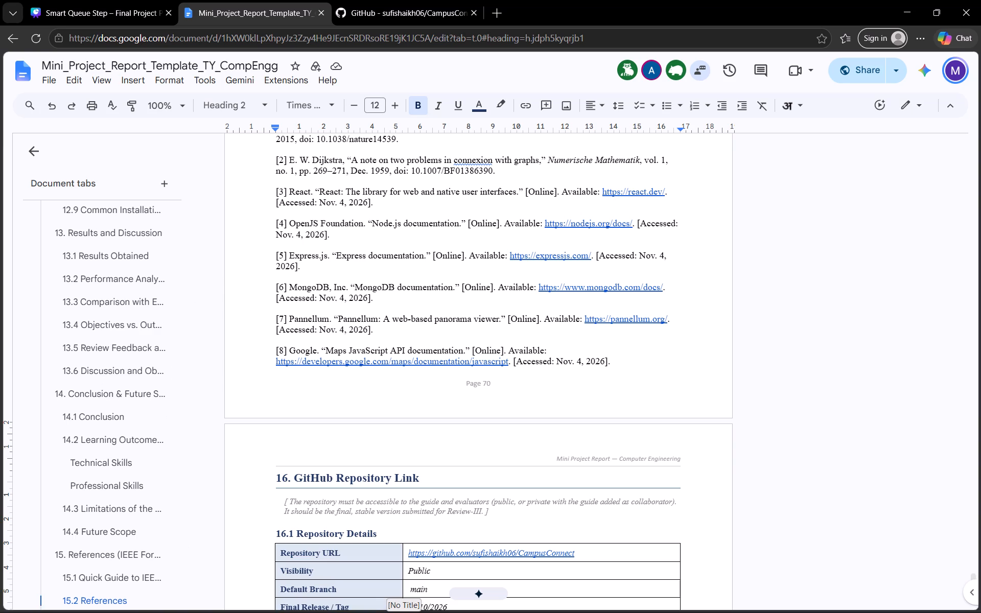
# Switch to the GitHub dashboard in Chrome and copy the signed-in account's username from the profile menu.
pyautogui.click(714, 602)
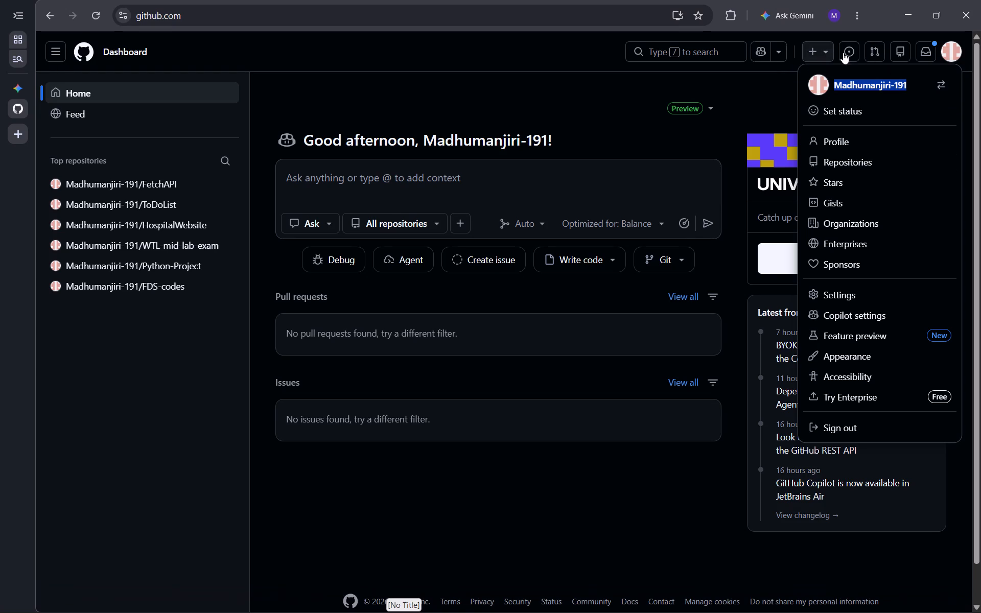
pyautogui.click(946, 48)
pyautogui.click(946, 48)
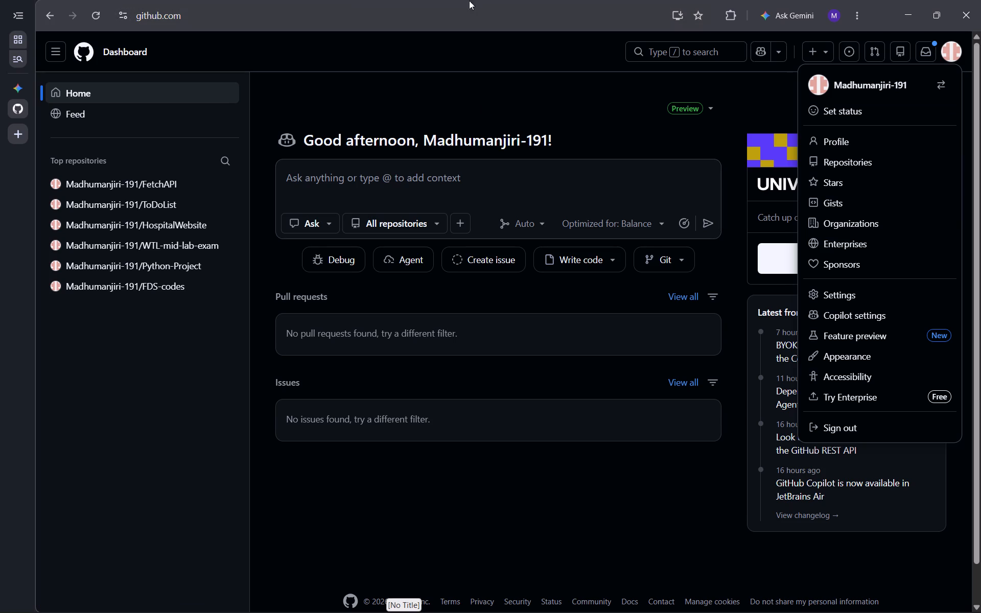
pyautogui.click(855, 76)
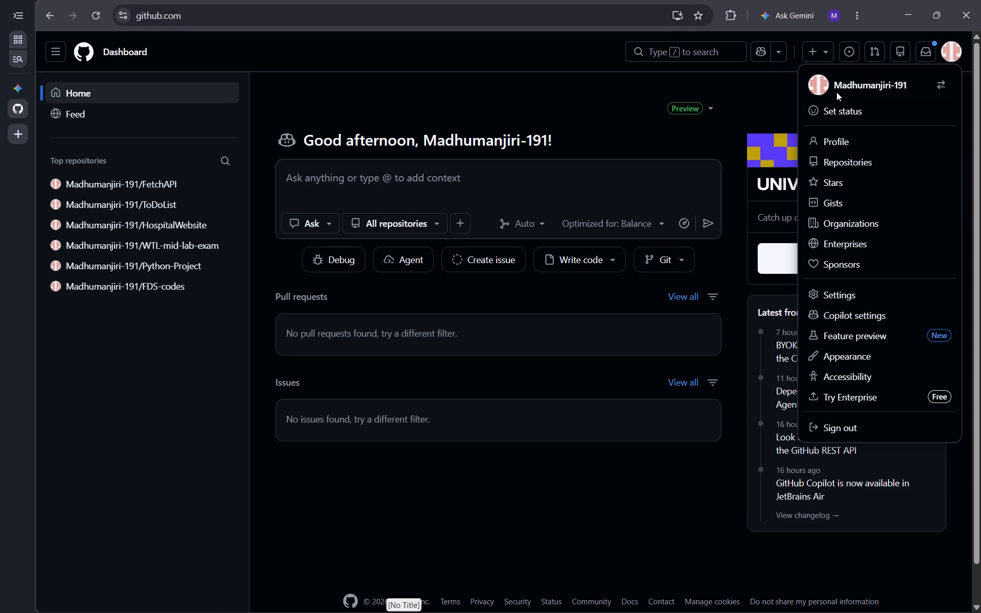
pyautogui.click(836, 92)
pyautogui.click(814, 84)
pyautogui.moveTo(910, 85); pyautogui.dragTo(834, 87)
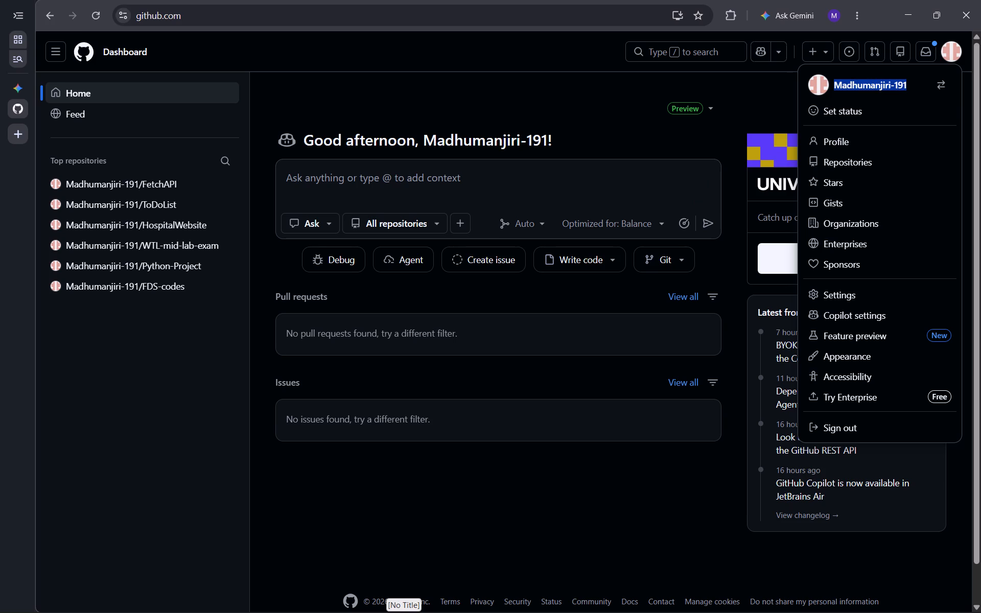
pyautogui.hotkey('ctrl', 'c')
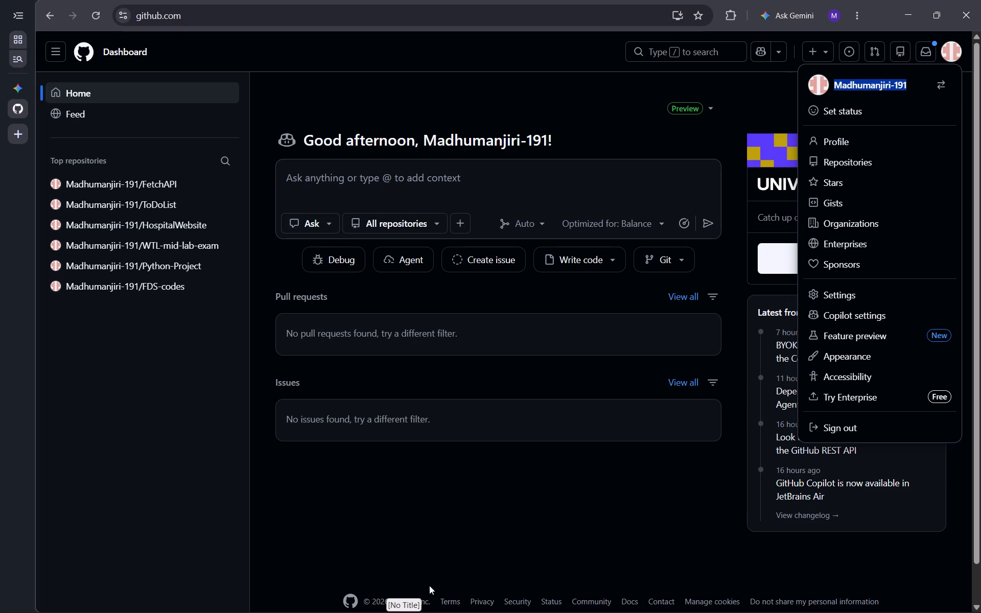
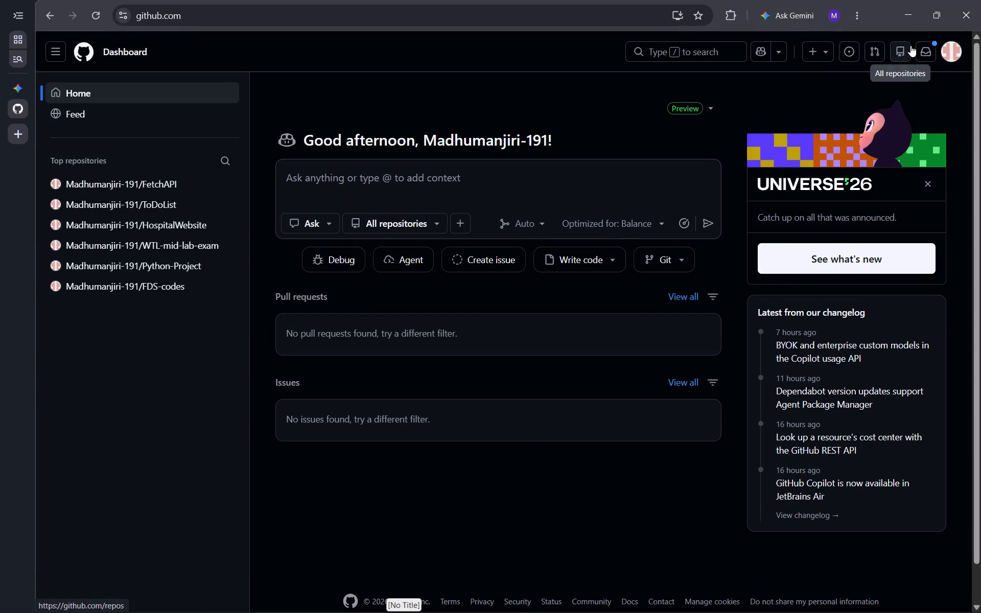
pyautogui.click(926, 44)
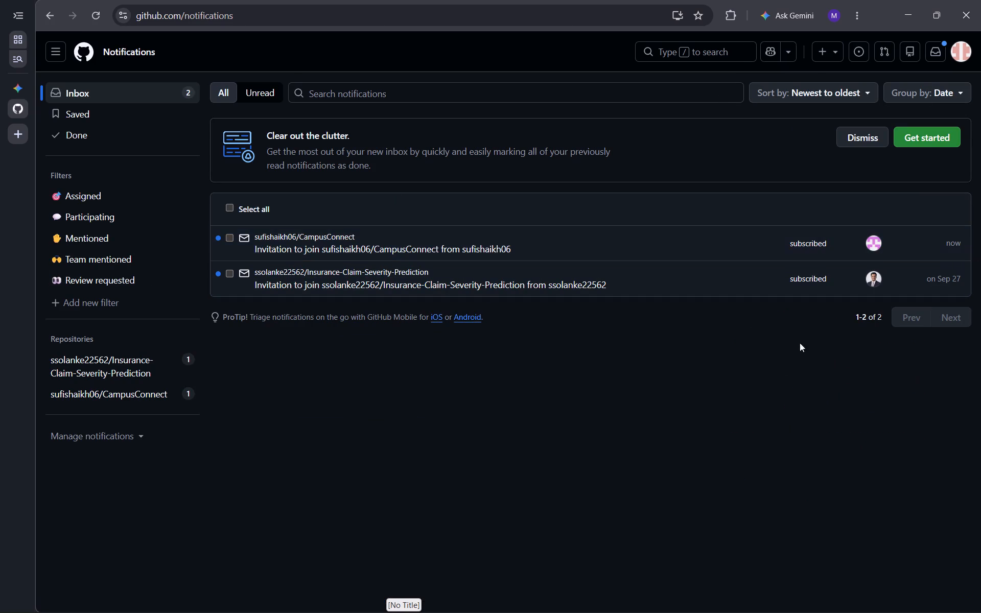
# In GitHub notifications, open the invitation to join the CampusConnect repository and accept it.
pyautogui.click(487, 237)
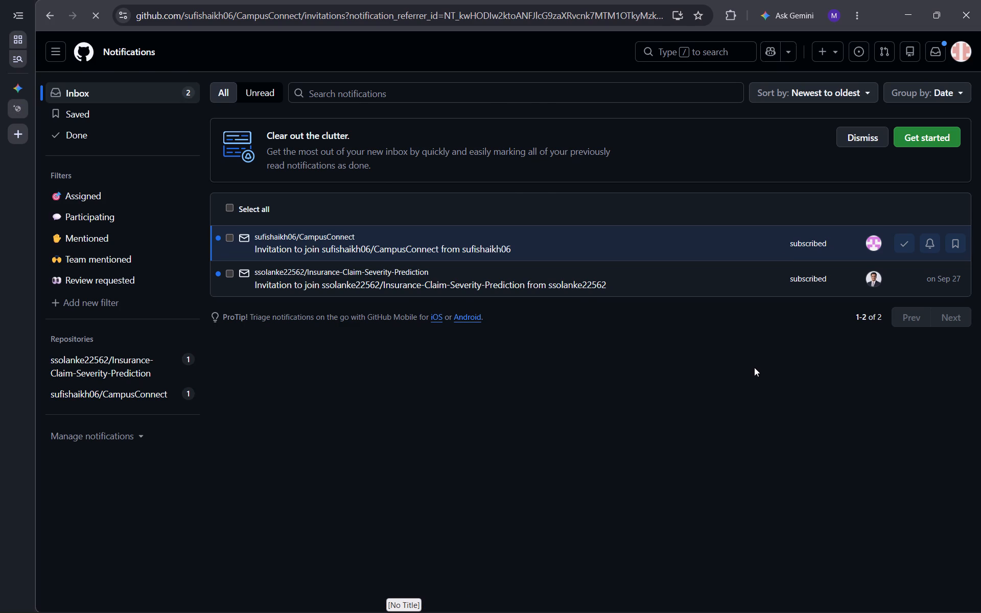
pyautogui.click(462, 221)
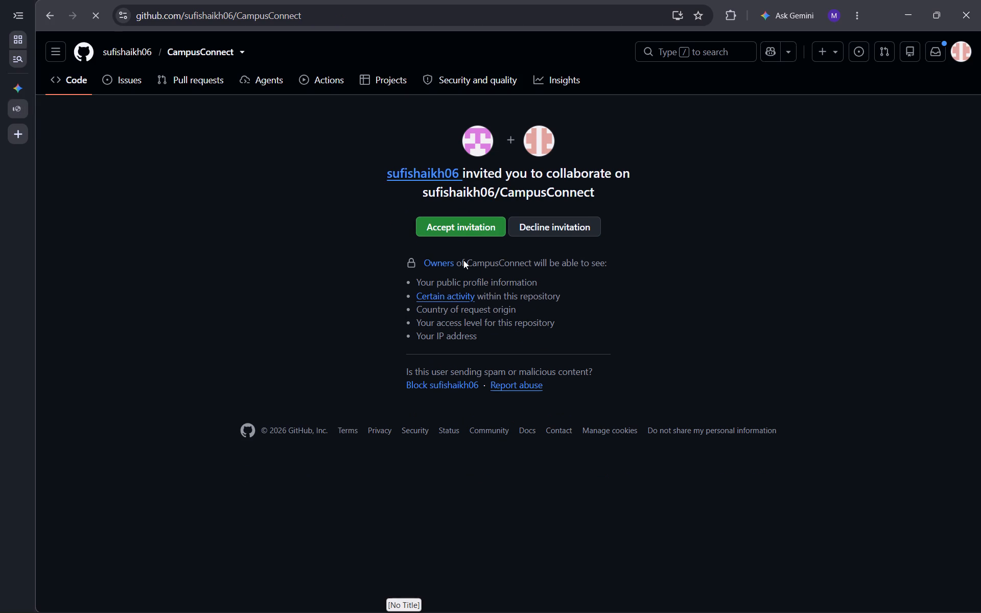
pyautogui.click(469, 224)
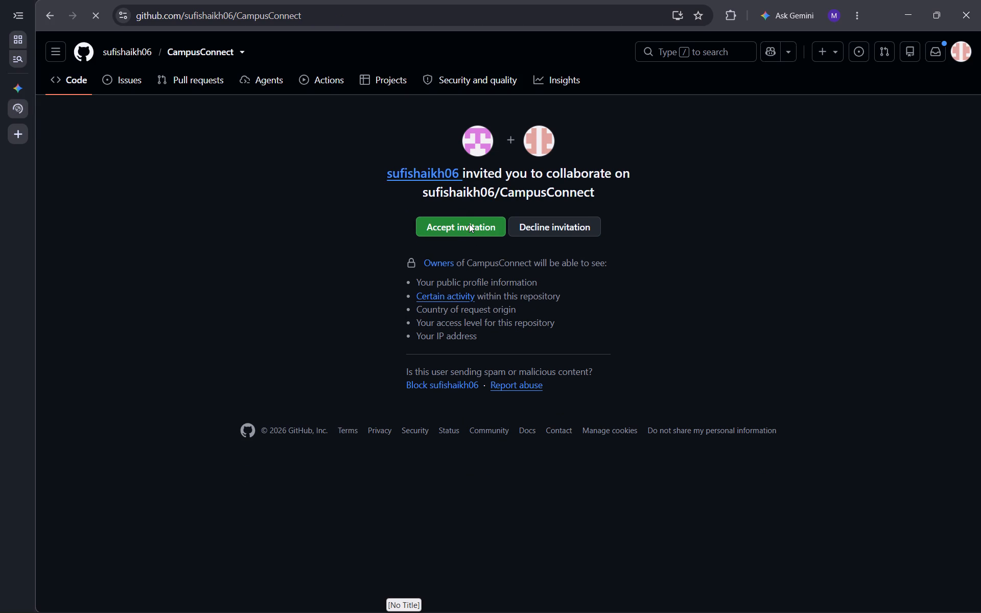